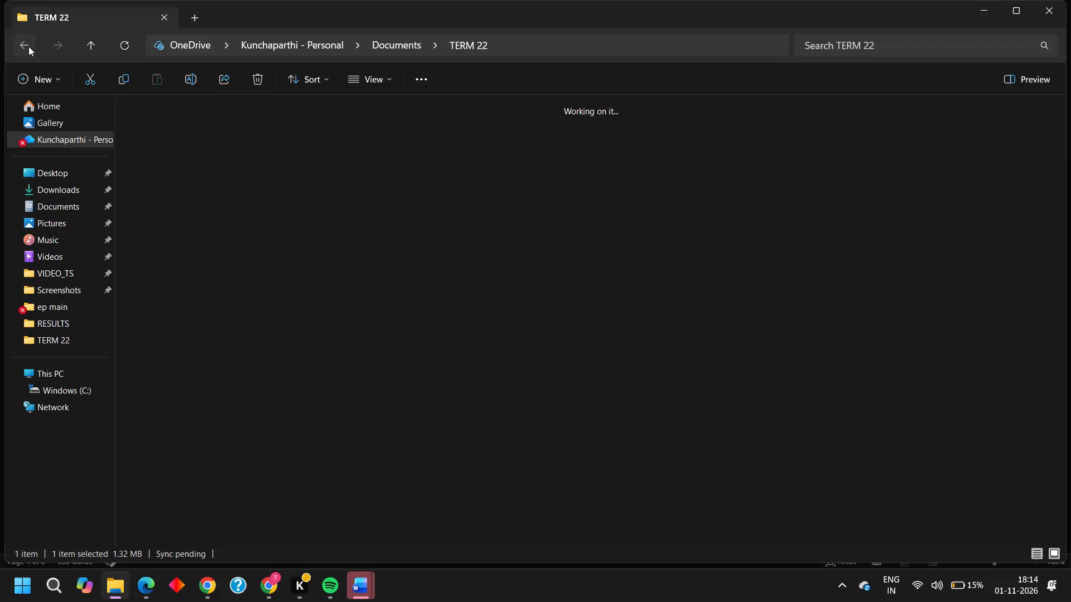
# Open the Downloads folder and refresh its file list to look for the downloaded lab report.
pyautogui.click(96, 187)
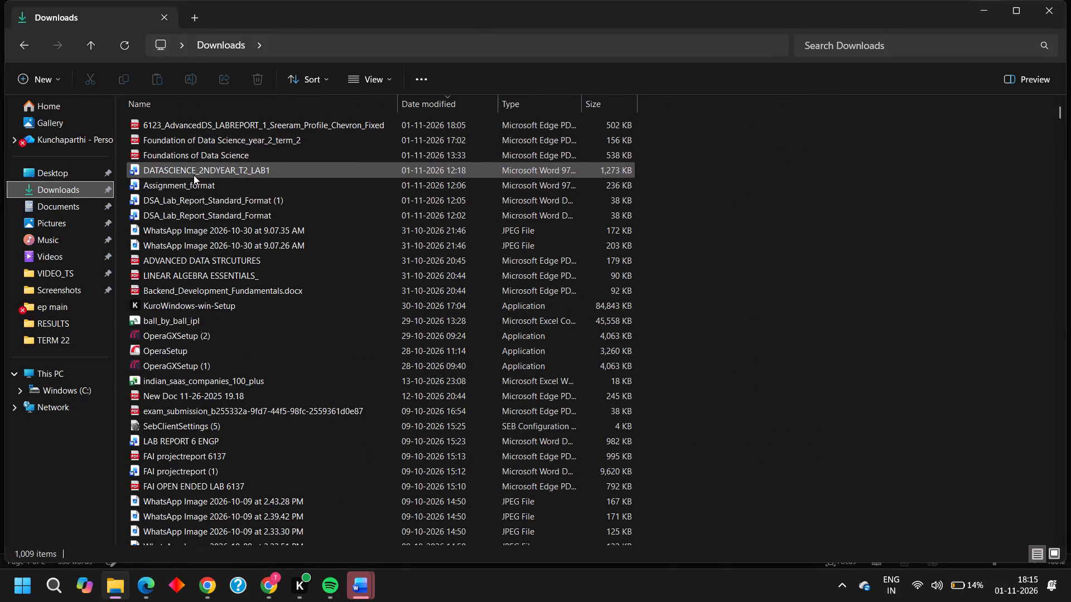
pyautogui.hotkey('ctrl', 'r')
pyautogui.hotkey('ctrl', 'r')
pyautogui.hotkey('ctrl', 'r')
pyautogui.hotkey('ctrl', 'r')
pyautogui.hotkey('ctrl', 'r')
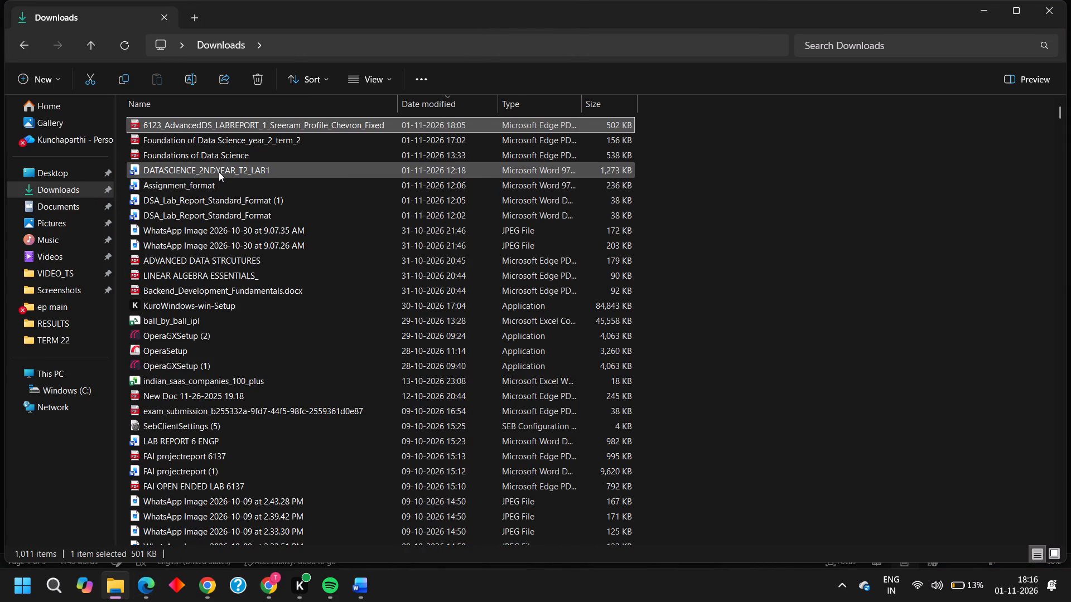
# Open DSA_Lab_Report_Standard_Format (1) from Downloads, enable editing, and copy its student details table.
pyautogui.doubleClick(221, 200)
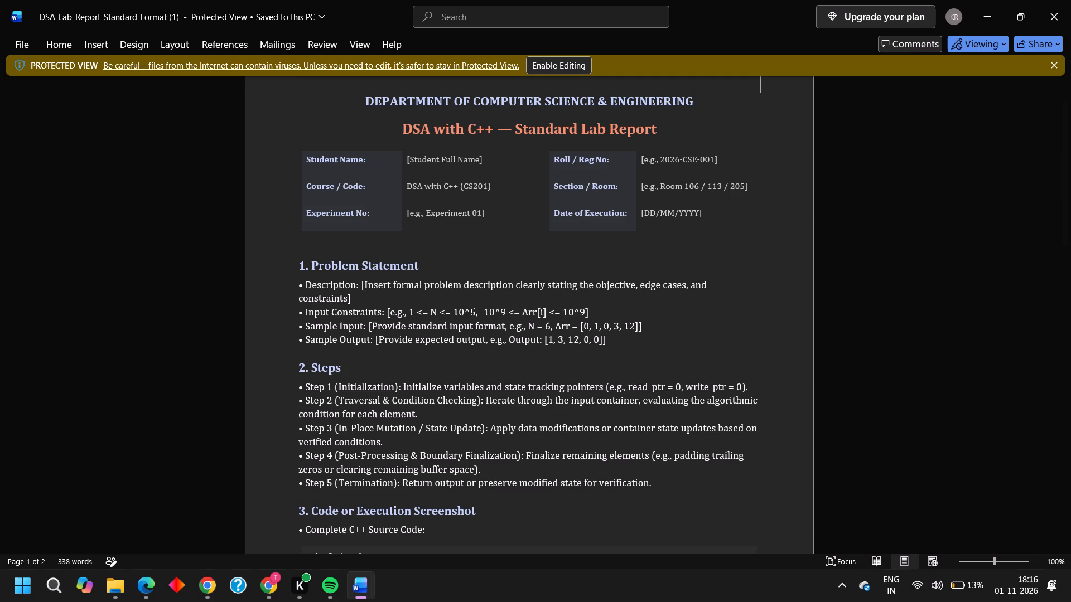
pyautogui.click(548, 67)
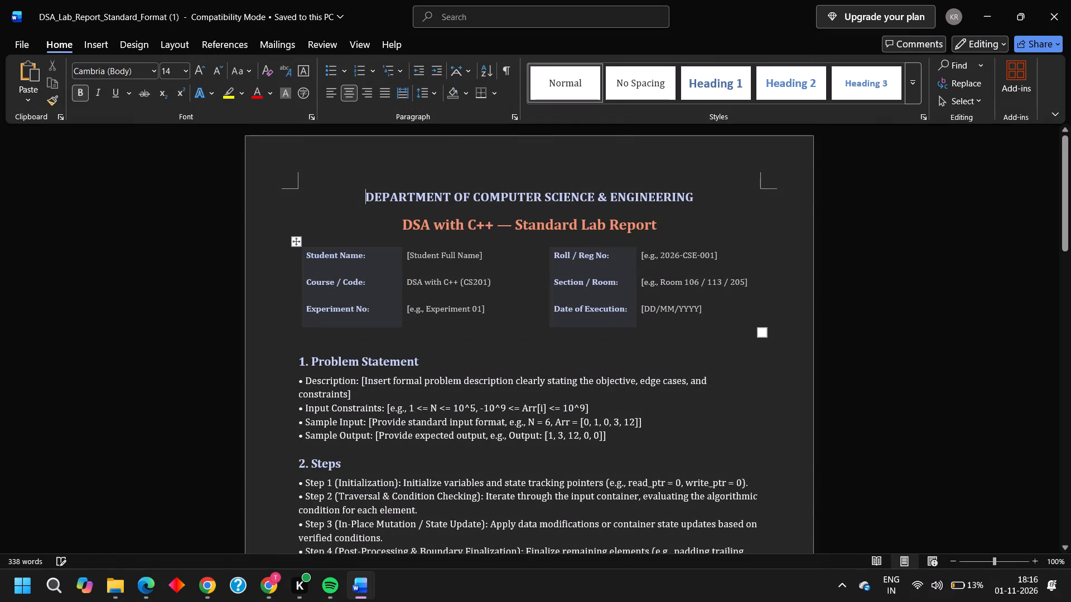
pyautogui.click(300, 240)
pyautogui.click(296, 243)
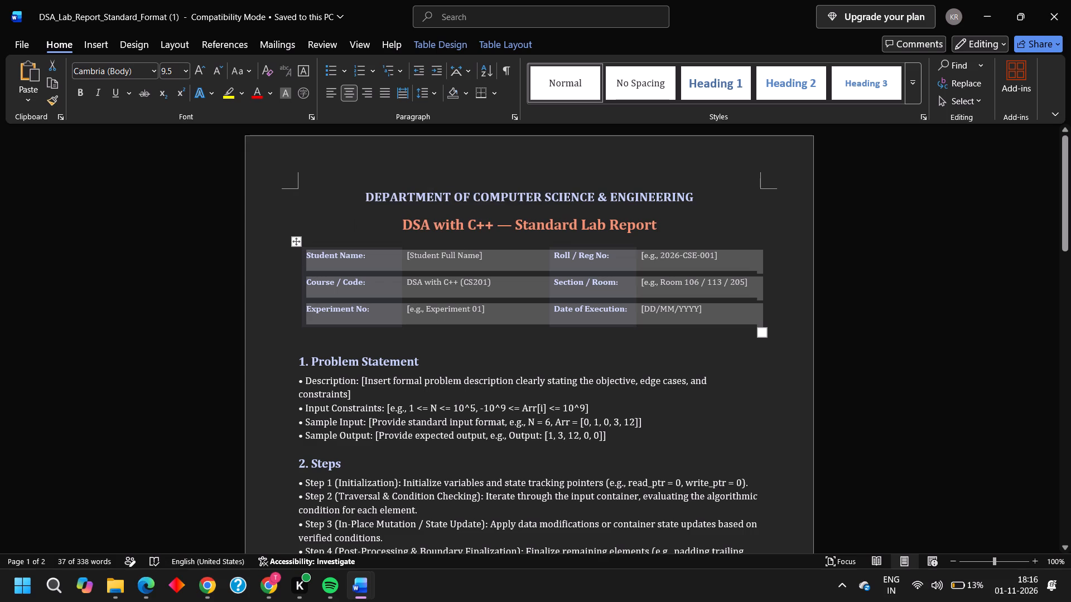
pyautogui.hotkey('ctrl', 'c')
# Return to the four-question lab report and paste the copied details table at the cover page's student table.
pyautogui.click(989, 12)
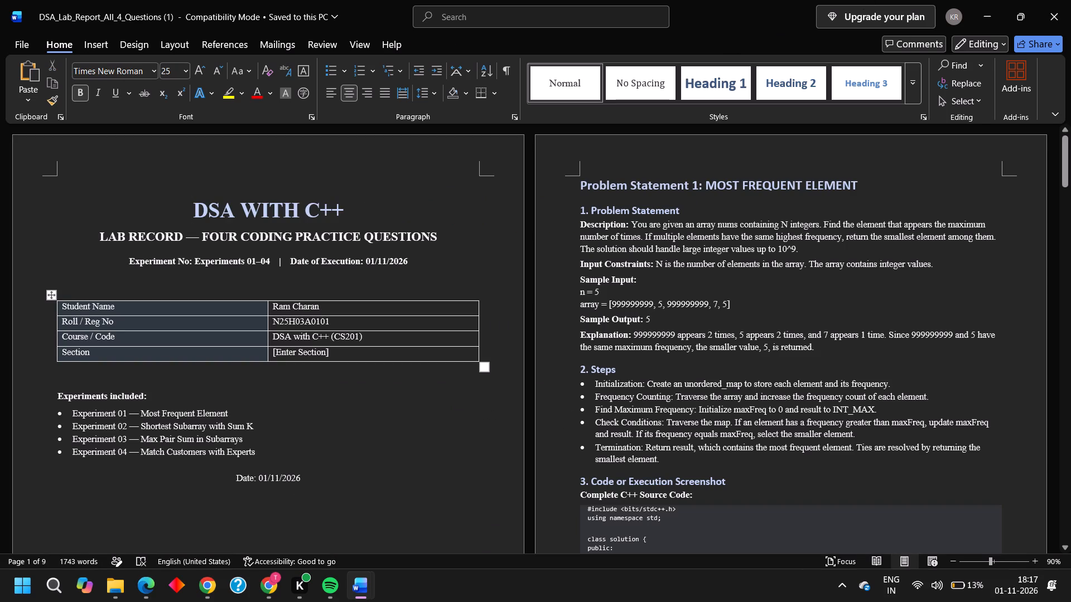
pyautogui.click(48, 298)
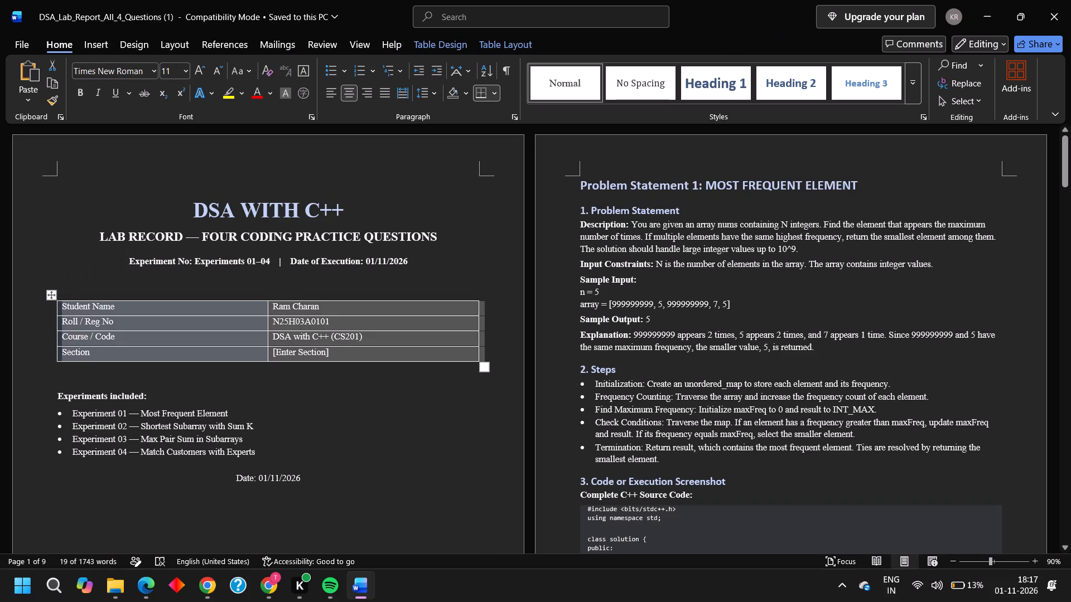
pyautogui.hotkey('ctrl', 'v')
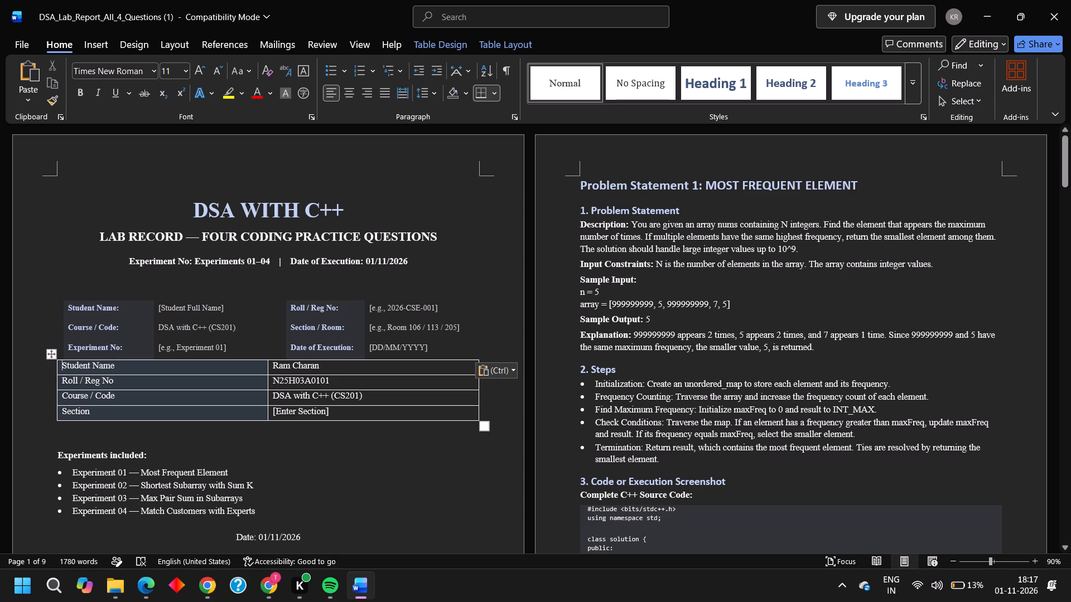
# Delete the old four-row student details table below the pasted one on the cover page.
pyautogui.press('BackSpace')
pyautogui.click(57, 351)
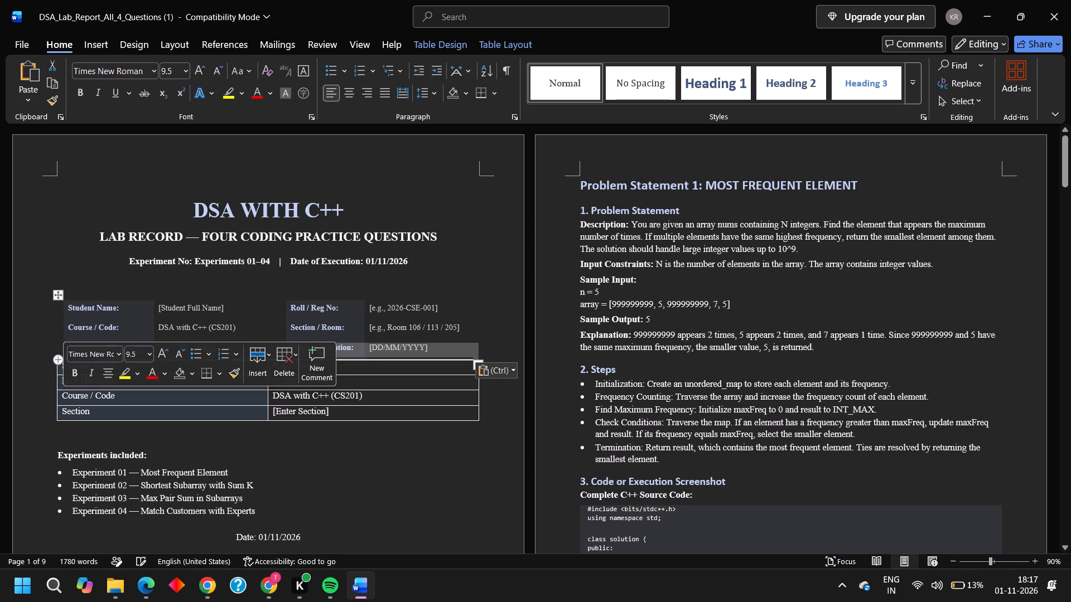
pyautogui.click(46, 369)
pyautogui.click(79, 376)
pyautogui.click(67, 402)
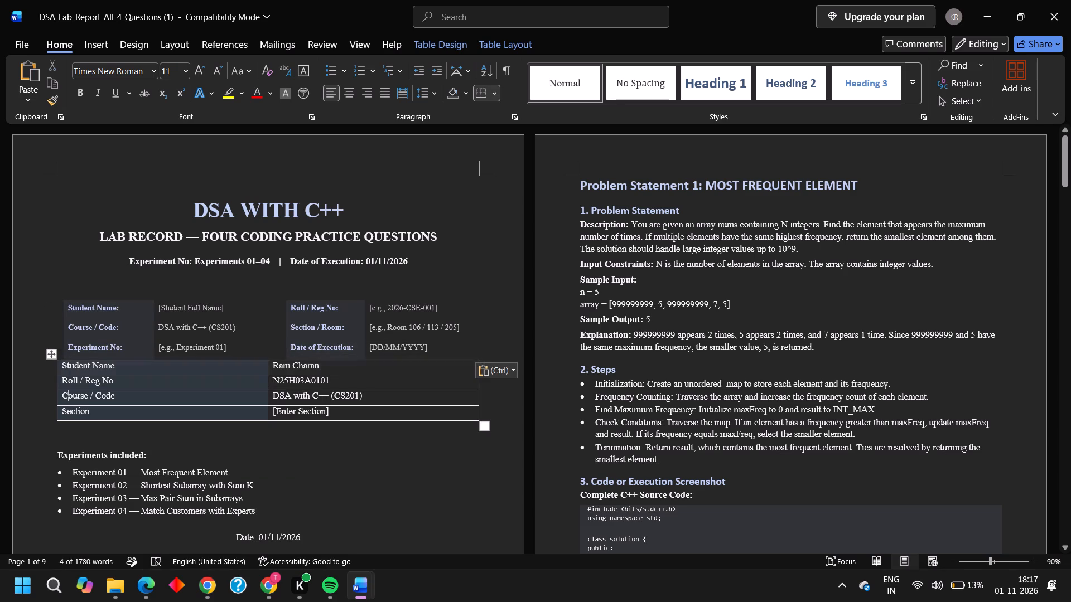
pyautogui.click(48, 357)
pyautogui.press('BackSpace')
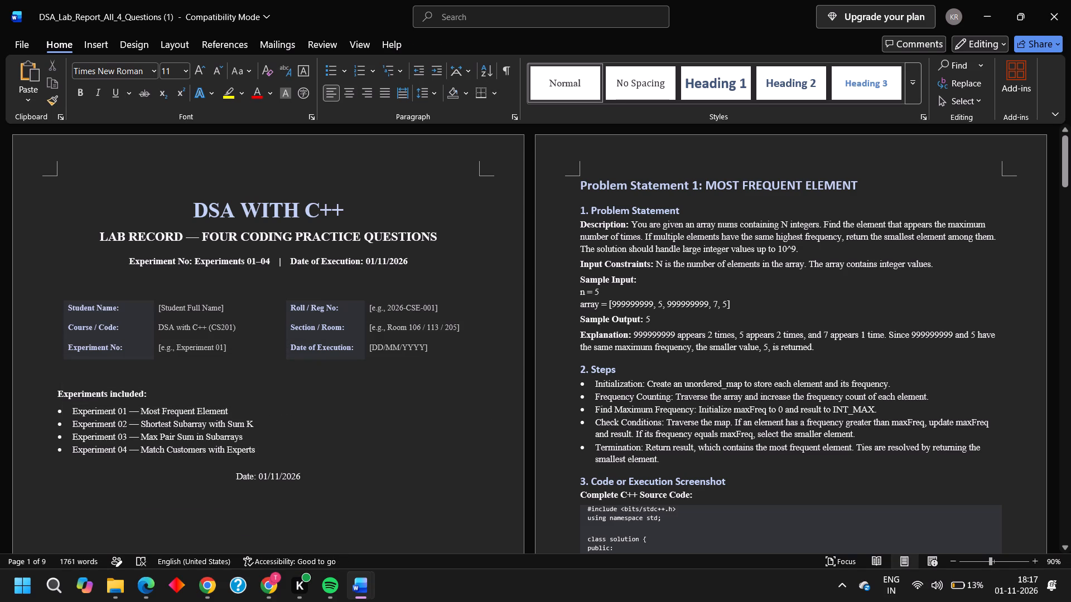
# Delete the "Experiments included" heading, its four-item list and the date line from the cover page.
pyautogui.moveTo(315, 474); pyautogui.dragTo(60, 381)
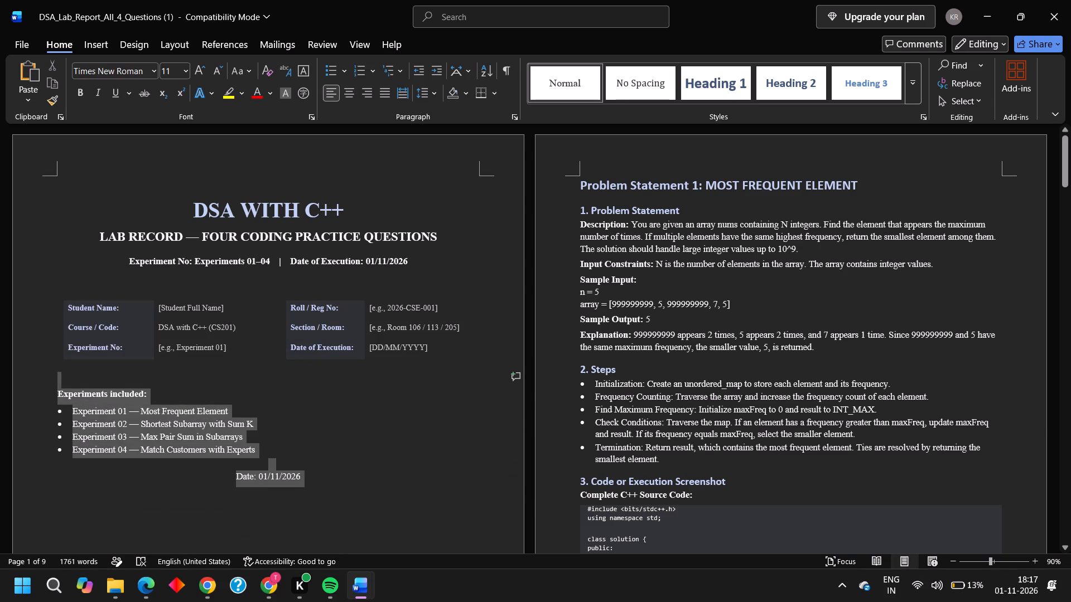
pyautogui.moveTo(60, 381); pyautogui.dragTo(60, 381)
pyautogui.press('BackSpace')
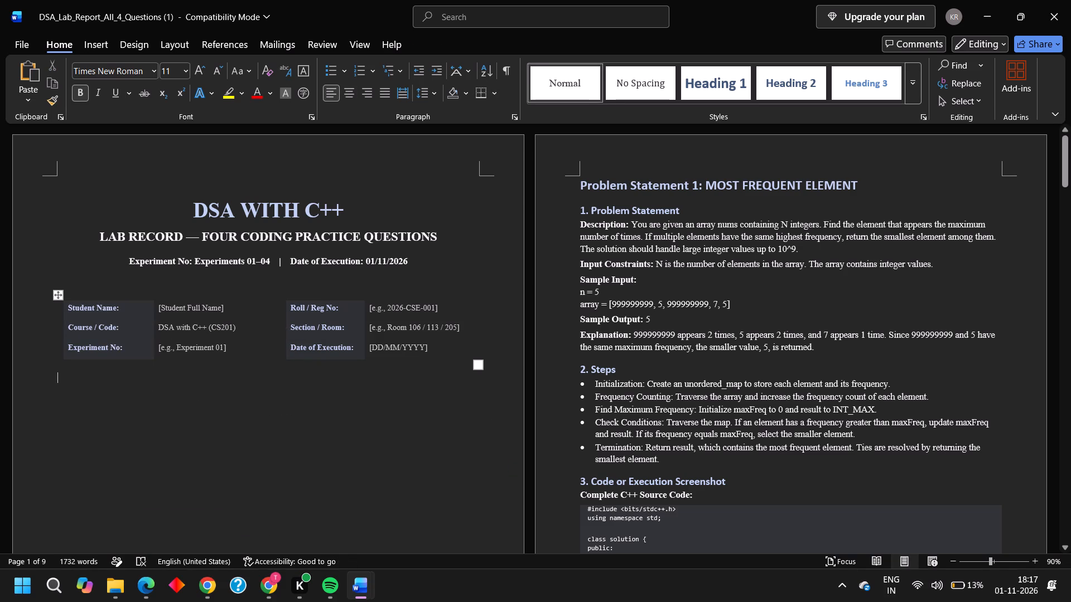
# Replace the cover page's three heading lines with the department heading and report title copied from DSA_Lab_Report_Standard_Format (1).
pyautogui.hotkey('alt', 'Tab')
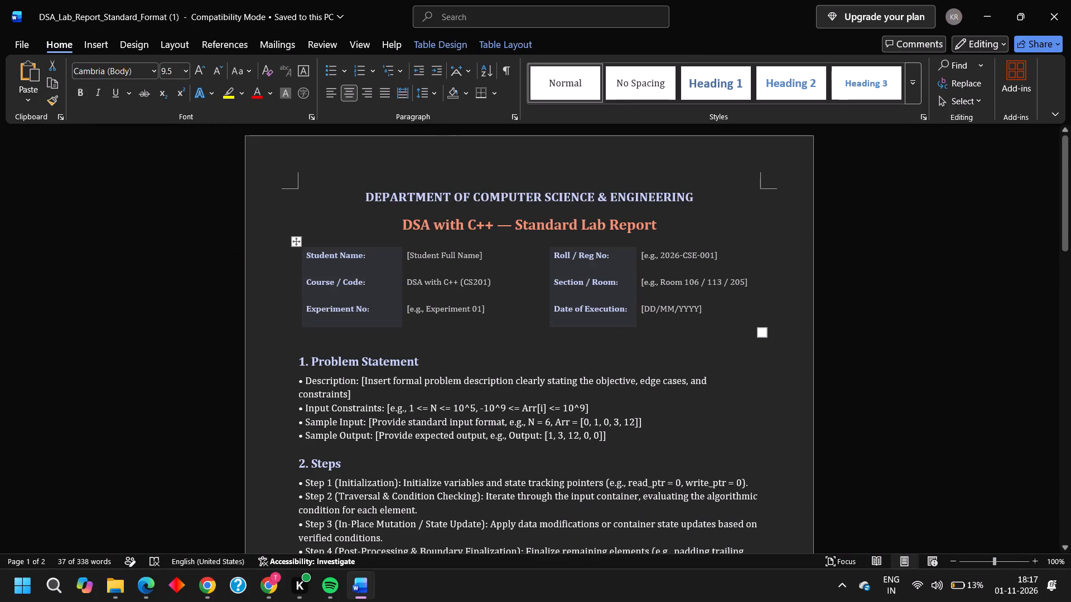
pyautogui.moveTo(669, 222); pyautogui.dragTo(369, 183)
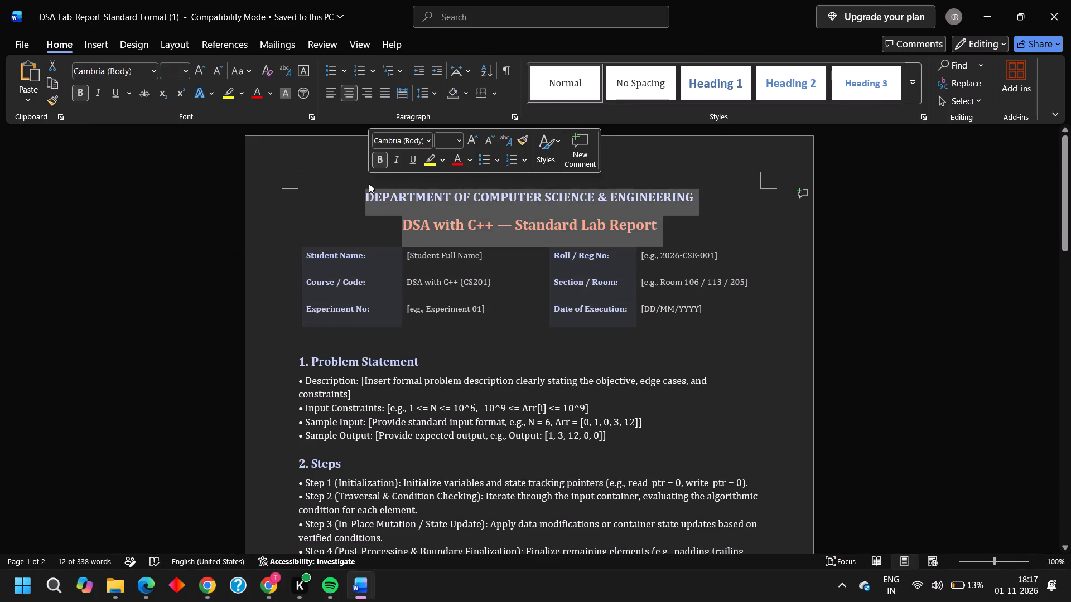
pyautogui.hotkey('ctrl', 'c')
pyautogui.hotkey('alt', 'Tab')
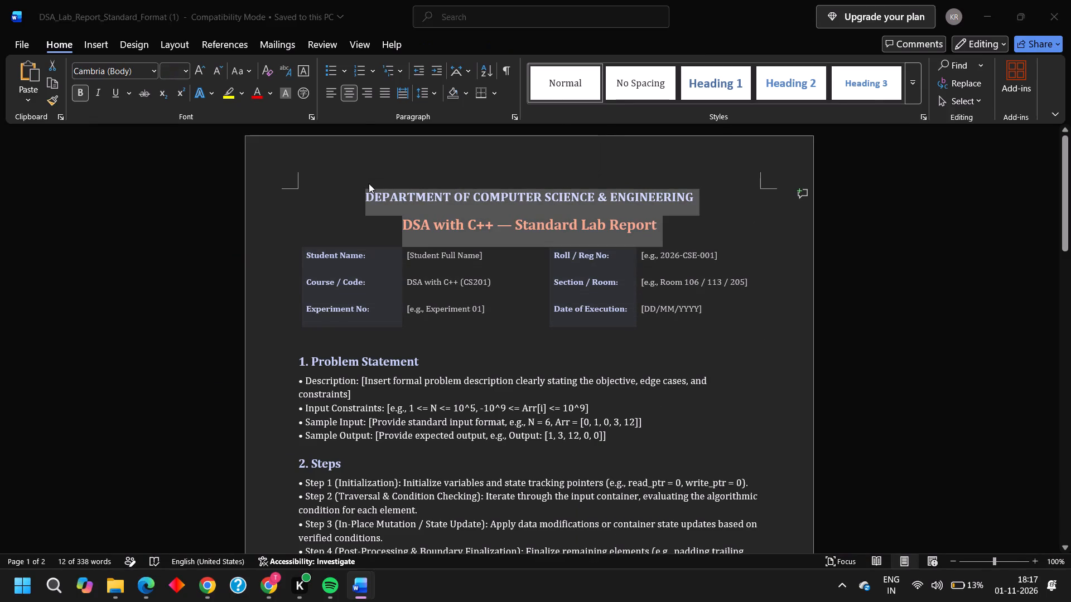
pyautogui.moveTo(414, 254); pyautogui.dragTo(185, 199)
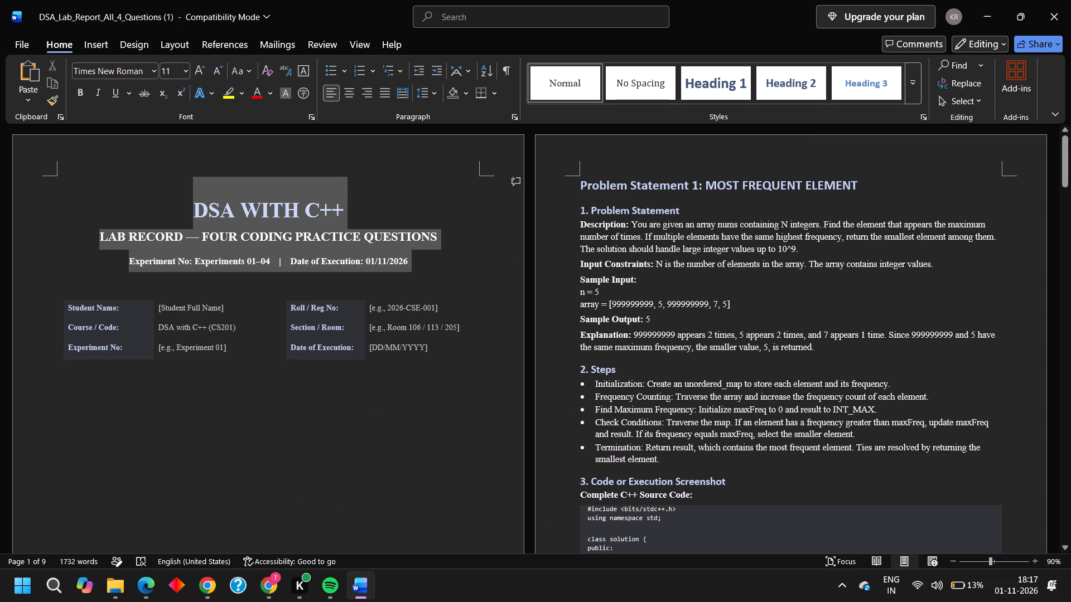
pyautogui.moveTo(185, 199); pyautogui.dragTo(182, 200)
pyautogui.hotkey('ctrl', 'v')
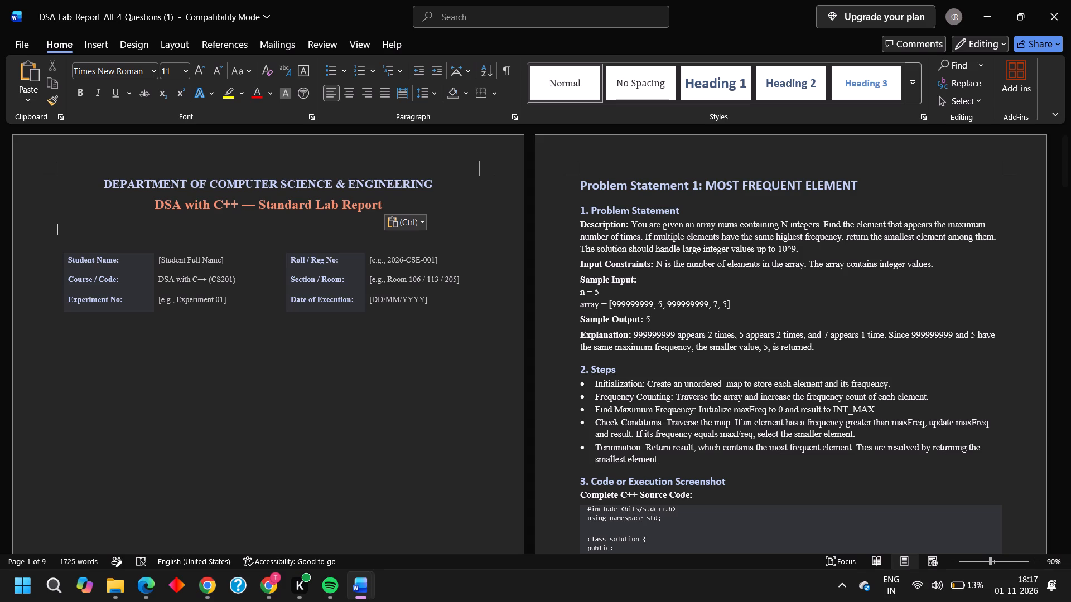
# Remove the word "Standard" from the pasted report title on the cover page.
pyautogui.click(313, 208)
pyautogui.press('Left')
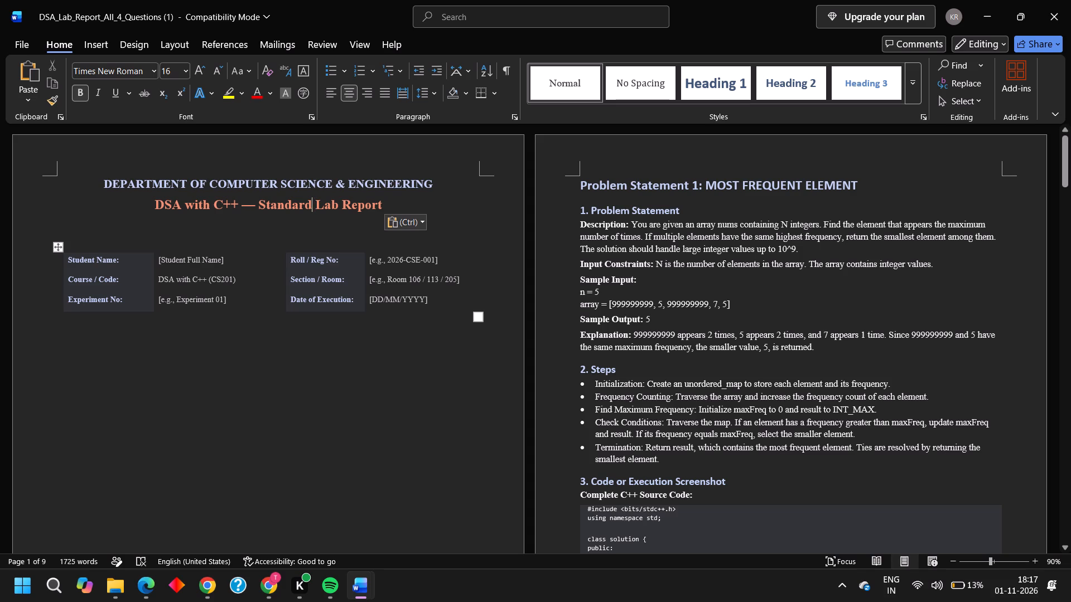
pyautogui.press('BackSpace')
pyautogui.press('BackSpace')
pyautogui.press('BackSpace')
pyautogui.press('BackSpace')
pyautogui.press('BackSpace')
pyautogui.press('BackSpace')
pyautogui.press('BackSpace')
pyautogui.press('BackSpace')
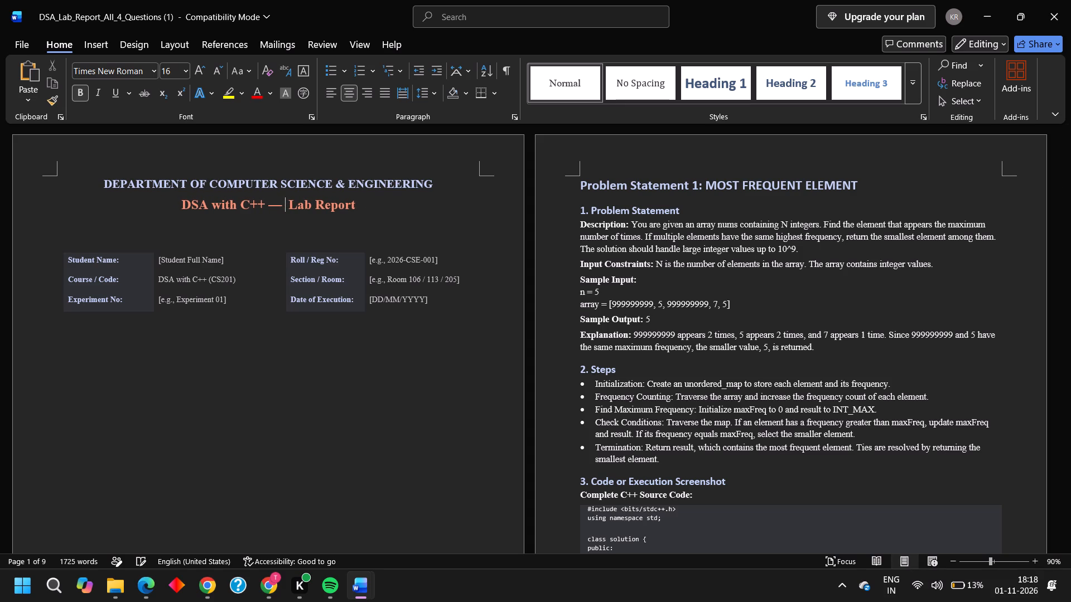
# Append " - 1" to the report title so it ends with "Lab Report - 1".
pyautogui.press('Right')
pyautogui.press('Right')
pyautogui.press('Right')
pyautogui.press('Right')
pyautogui.press('Right')
pyautogui.press('Right')
pyautogui.press('Right')
pyautogui.press('Right')
pyautogui.press('Right')
pyautogui.press('Right')
pyautogui.press('Right')
pyautogui.press('space')
pyautogui.write('-')
pyautogui.press('space')
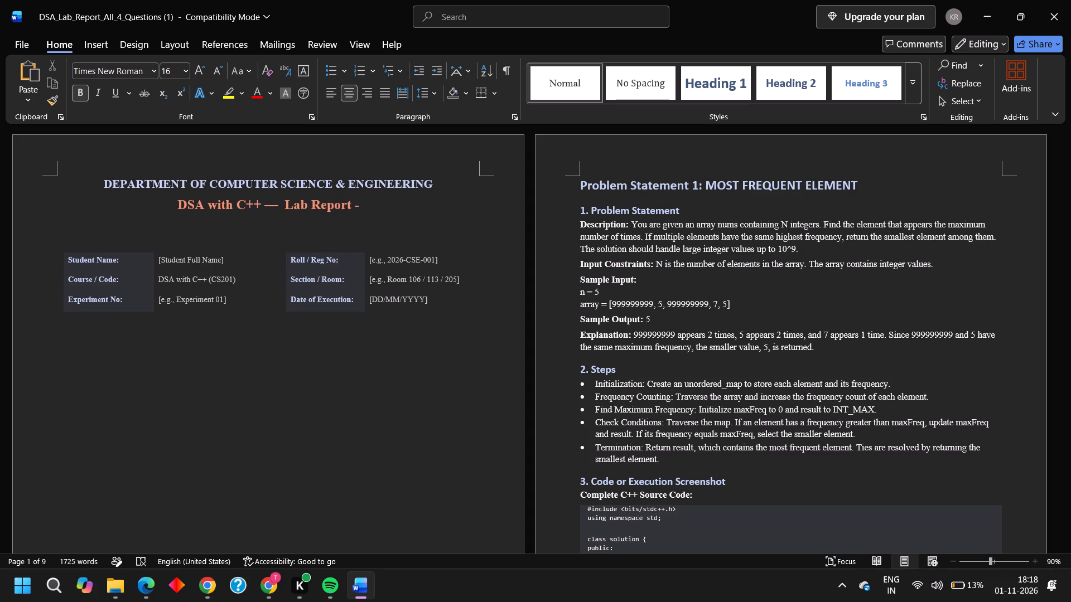
pyautogui.hotkey('shift', '!')
pyautogui.press('BackSpace')
pyautogui.press('1')
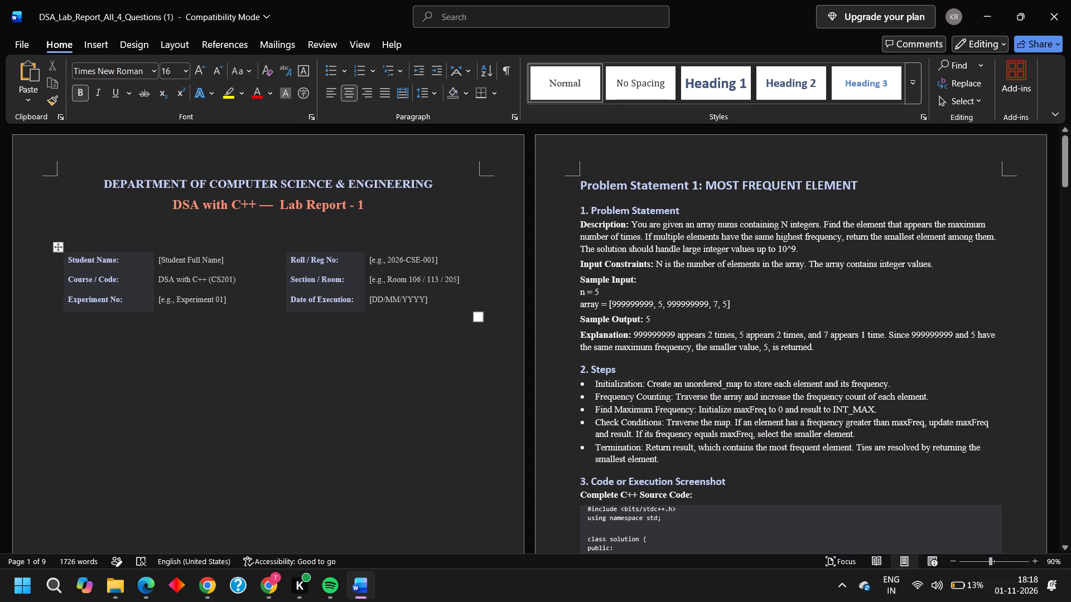
# Remove the break before Problem Statement 1 so its text follows the student details table on the first page.
pyautogui.click(405, 362)
pyautogui.click(578, 183)
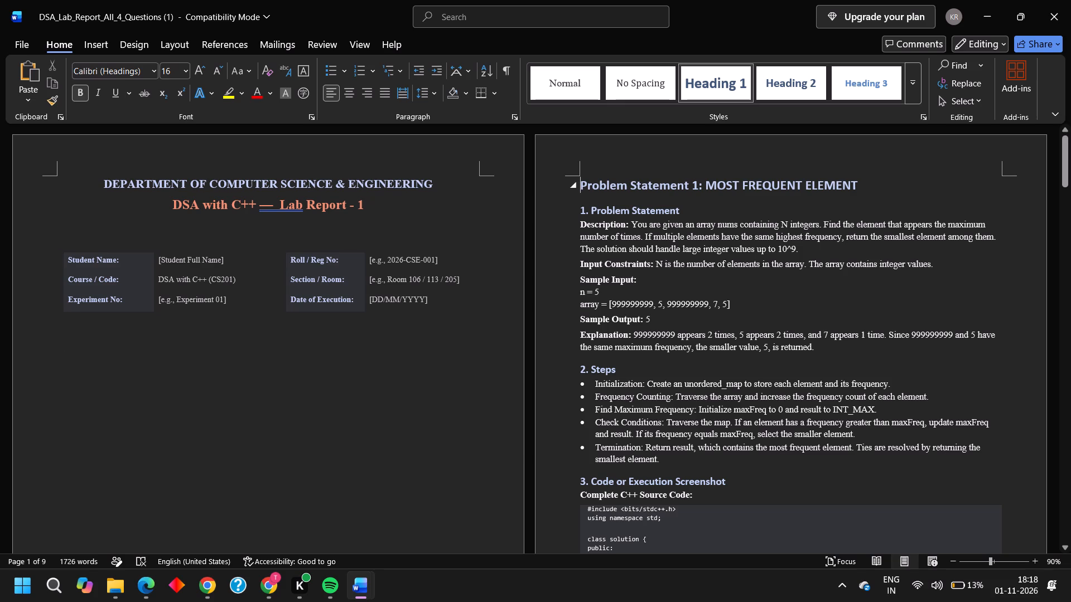
pyautogui.press('BackSpace')
pyautogui.press('BackSpace')
pyautogui.press('BackSpace')
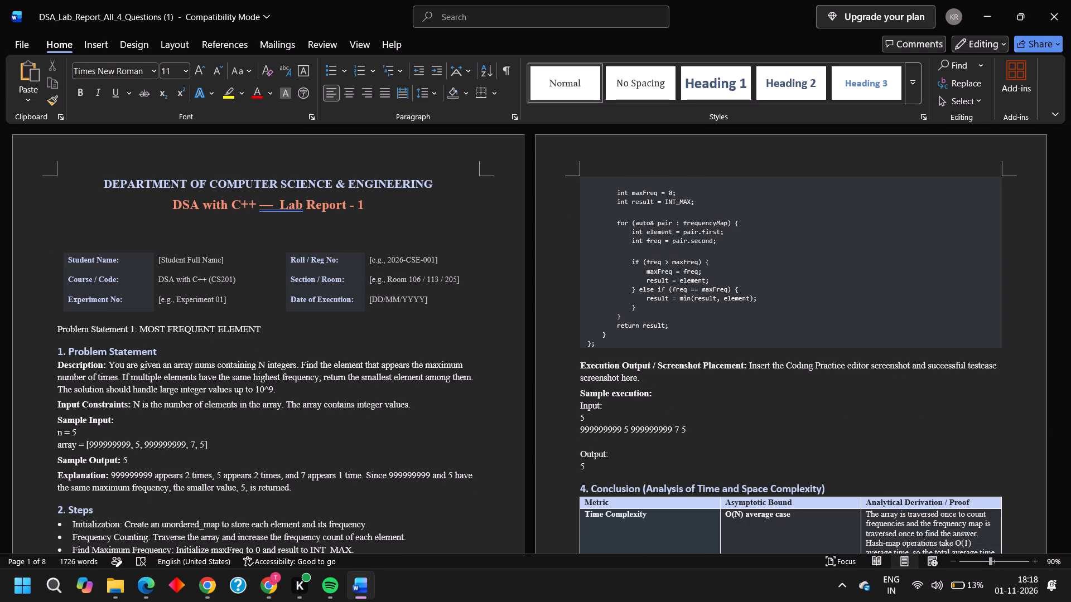
# Add an empty row at the end of the student details table.
pyautogui.scroll(-1, 457, 358)
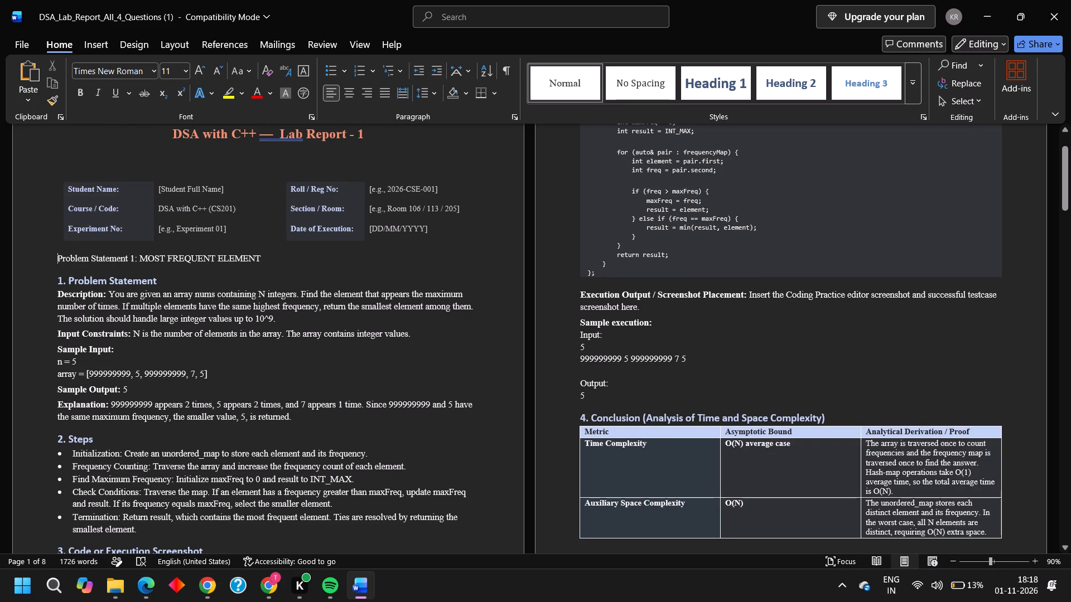
pyautogui.click(450, 235)
pyautogui.click(496, 236)
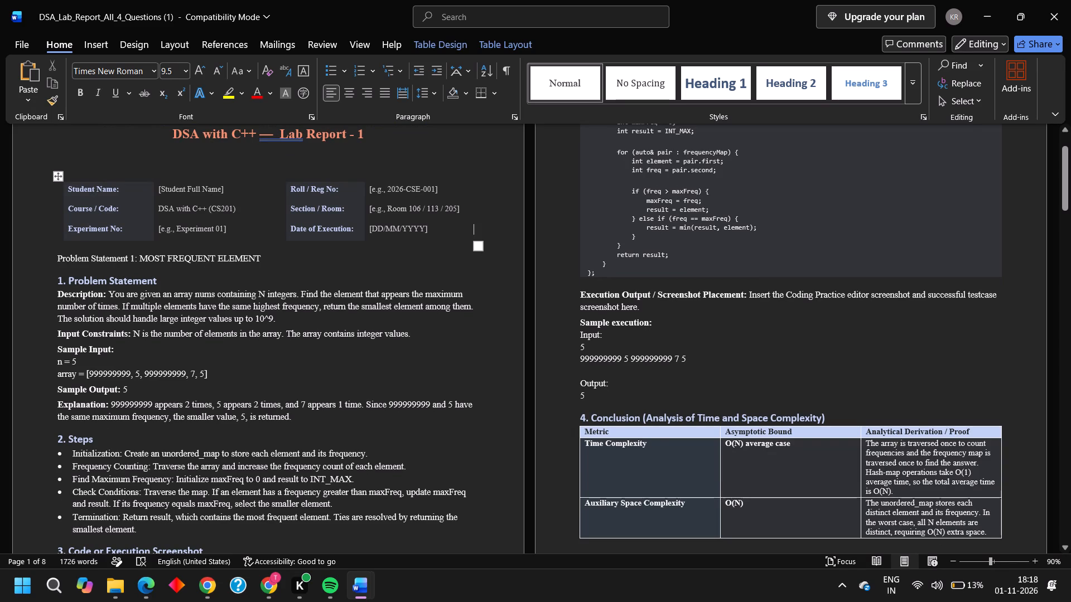
pyautogui.press('Return')
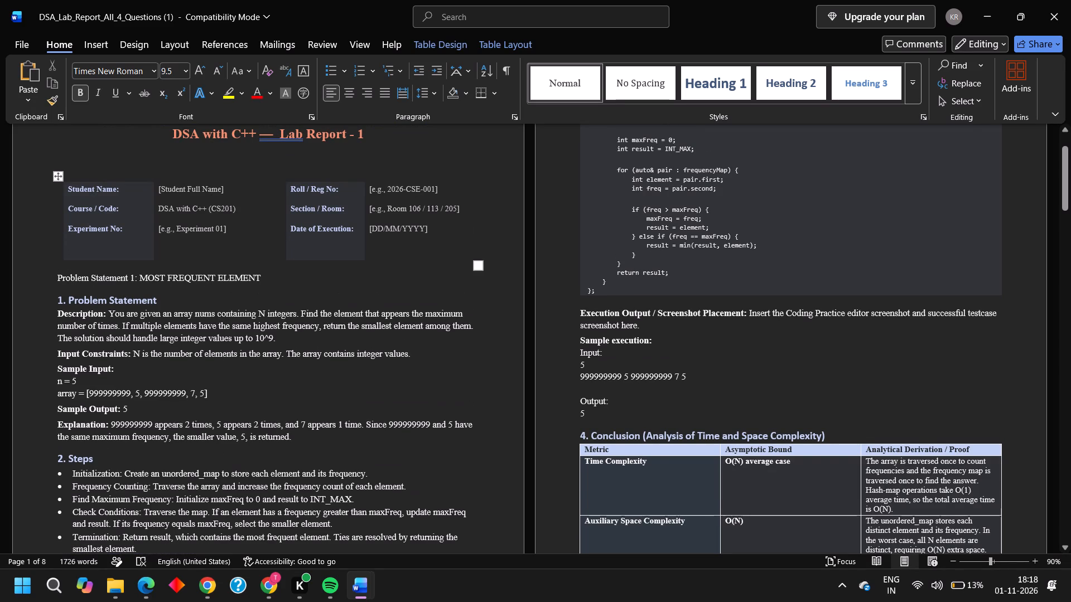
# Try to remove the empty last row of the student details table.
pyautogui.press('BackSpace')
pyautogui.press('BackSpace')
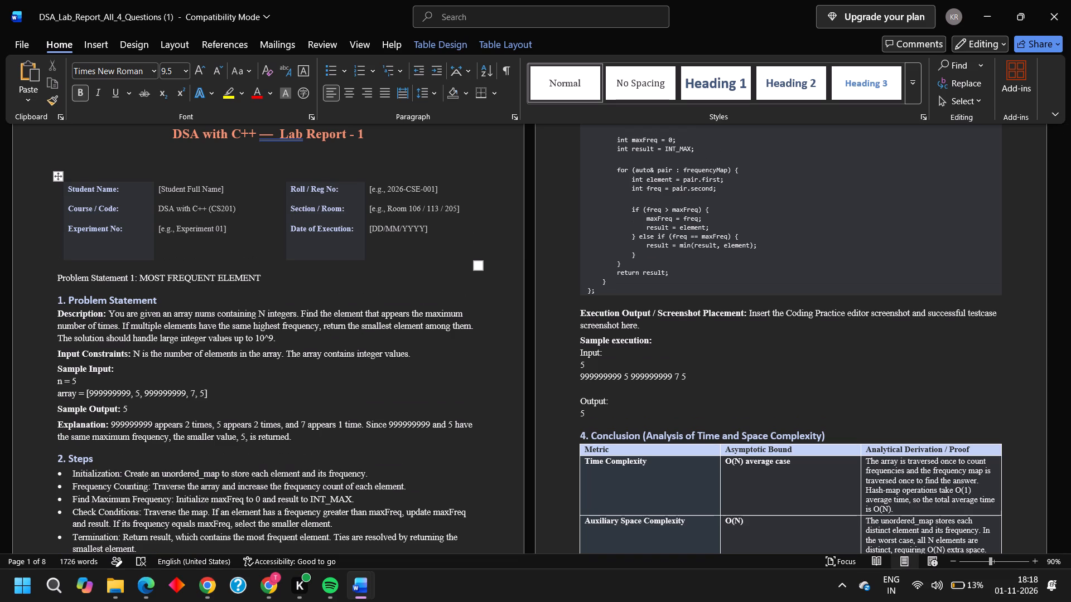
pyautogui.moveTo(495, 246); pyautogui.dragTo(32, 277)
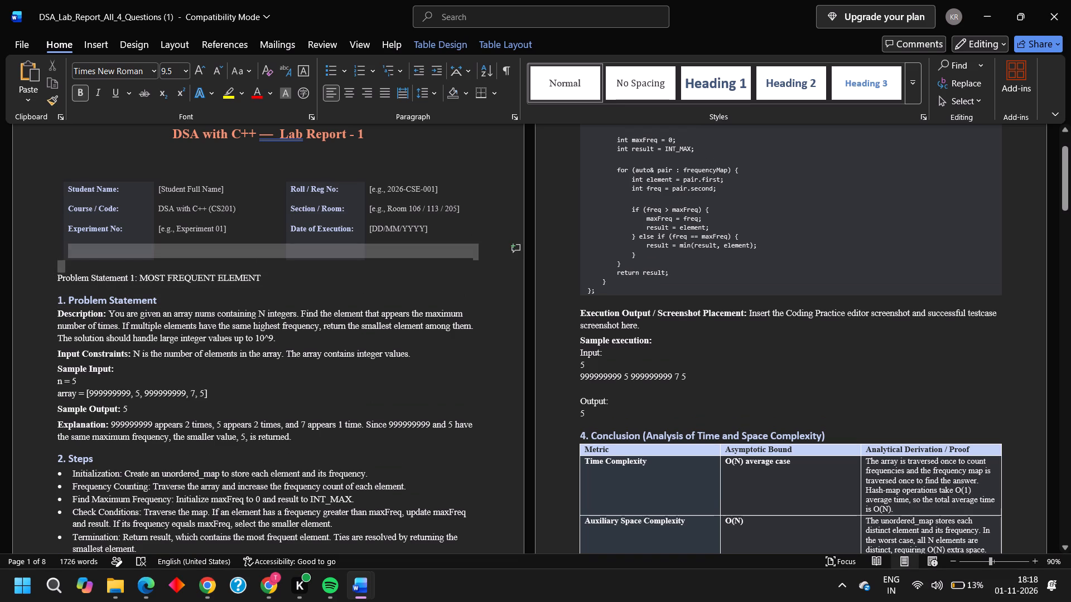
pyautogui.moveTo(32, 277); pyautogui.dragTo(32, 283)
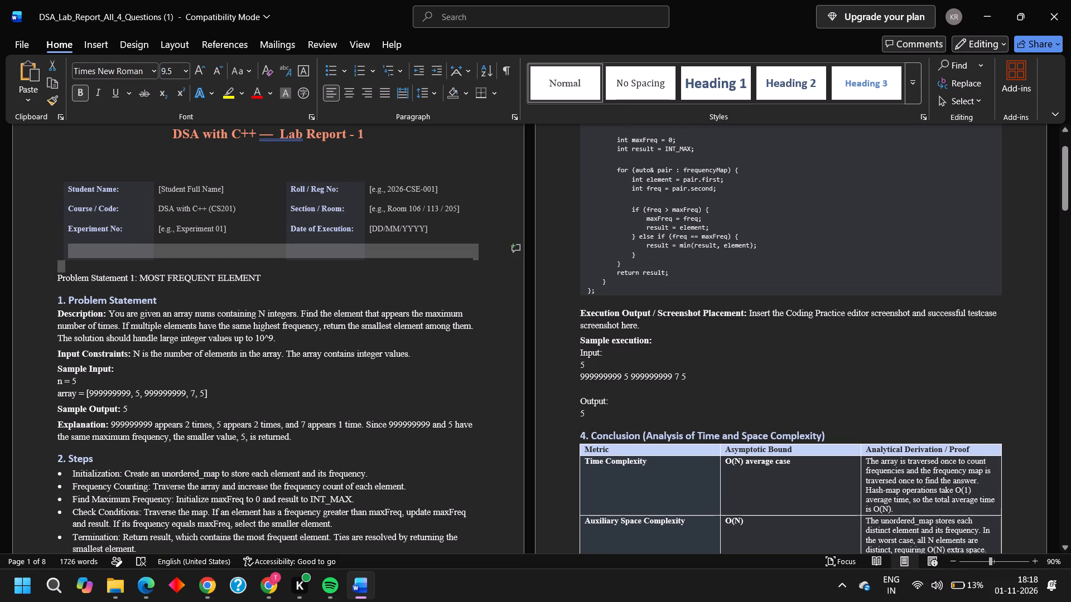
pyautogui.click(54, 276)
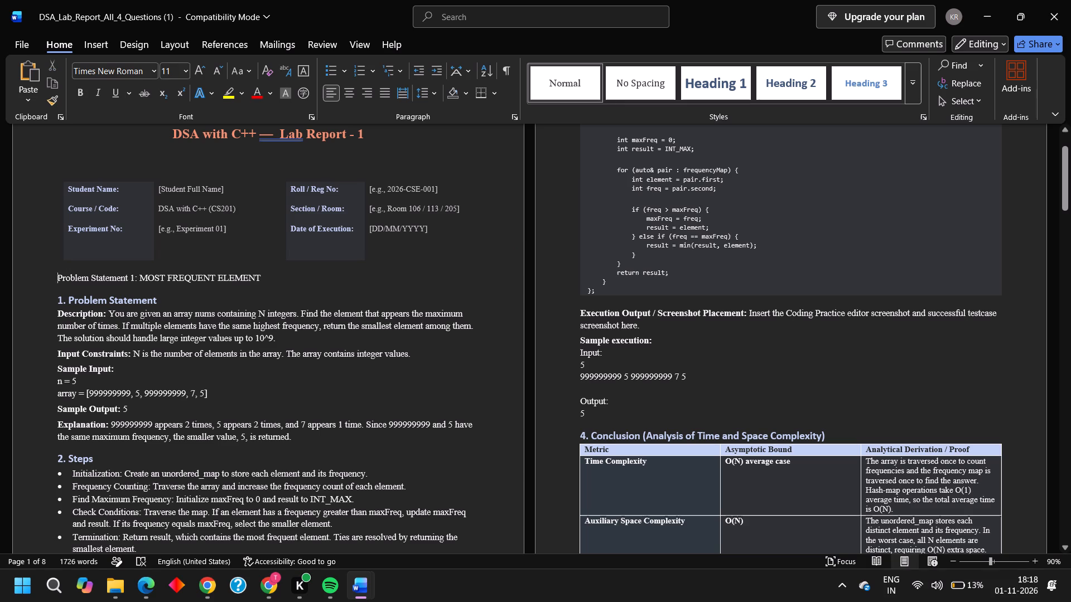
# Look through the report's pages to its last page and return to the cover section.
pyautogui.scroll(-3, 528, 379)
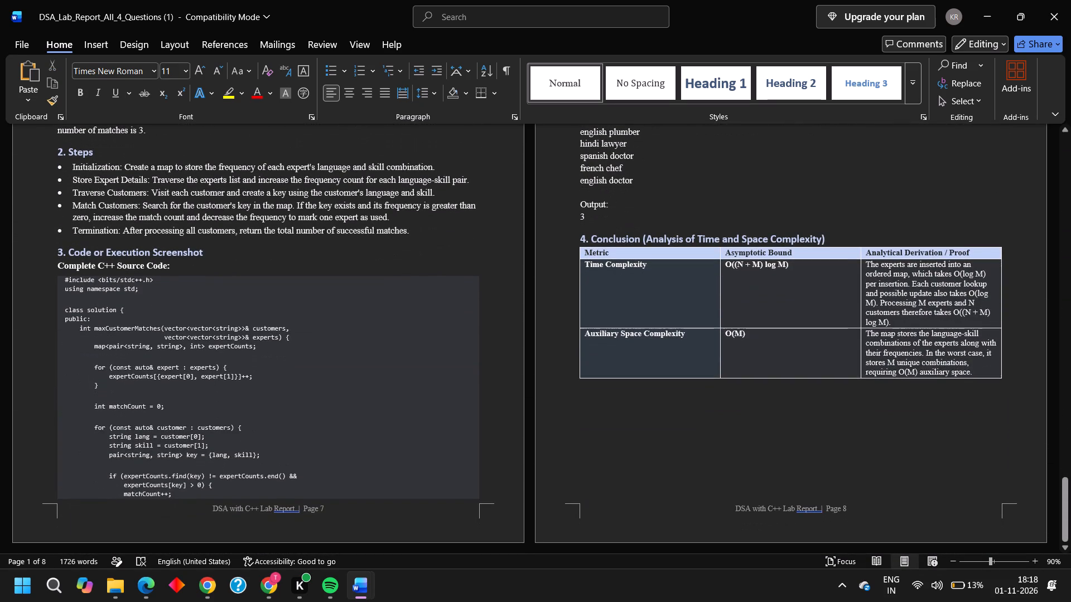
pyautogui.scroll(4, 528, 379)
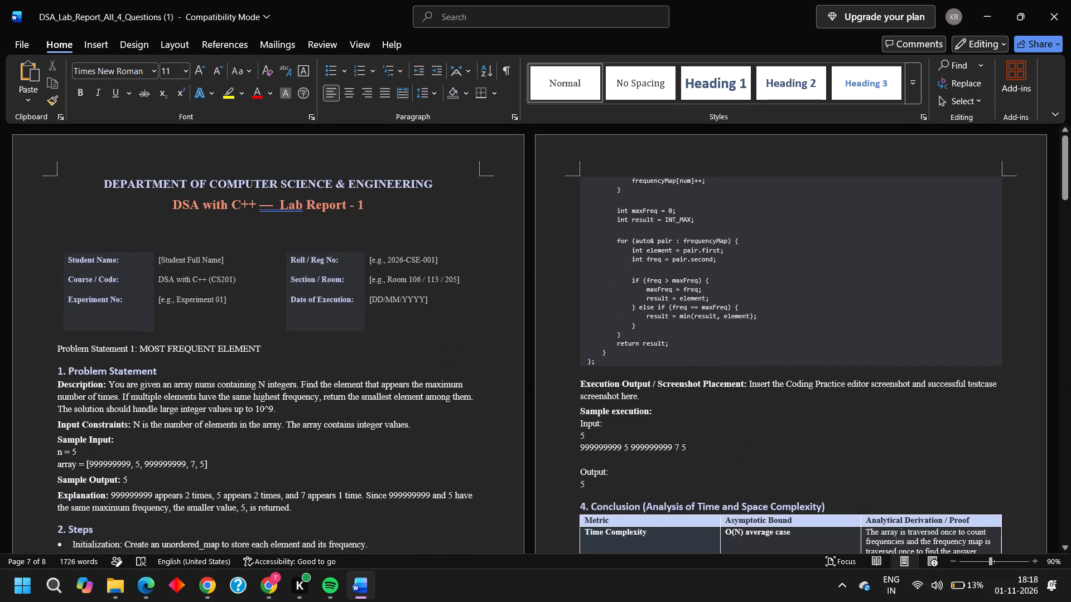
pyautogui.scroll(3, 528, 379)
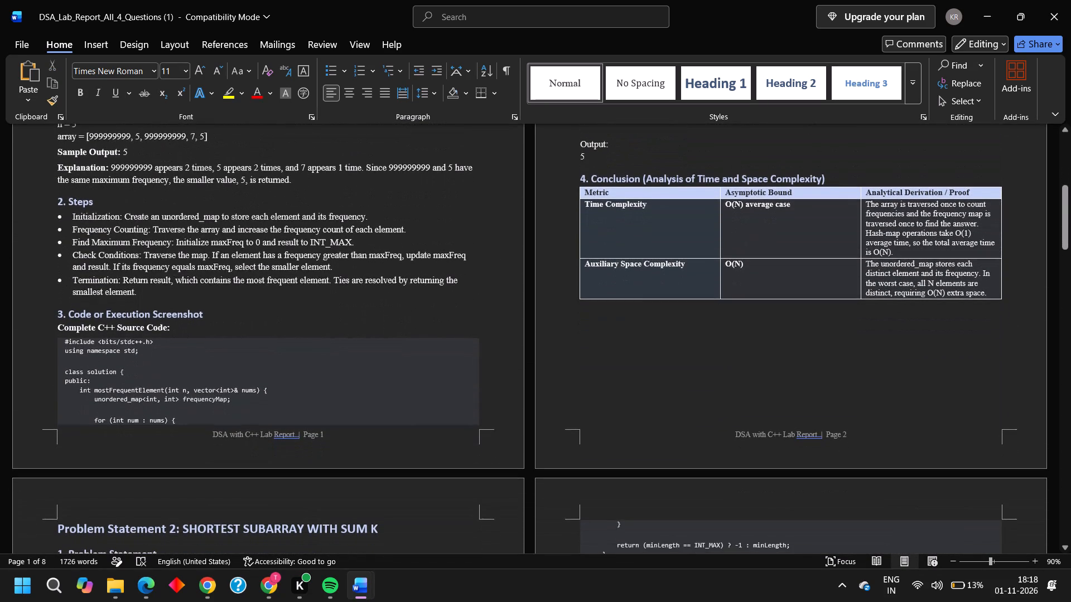
pyautogui.scroll(2, 528, 379)
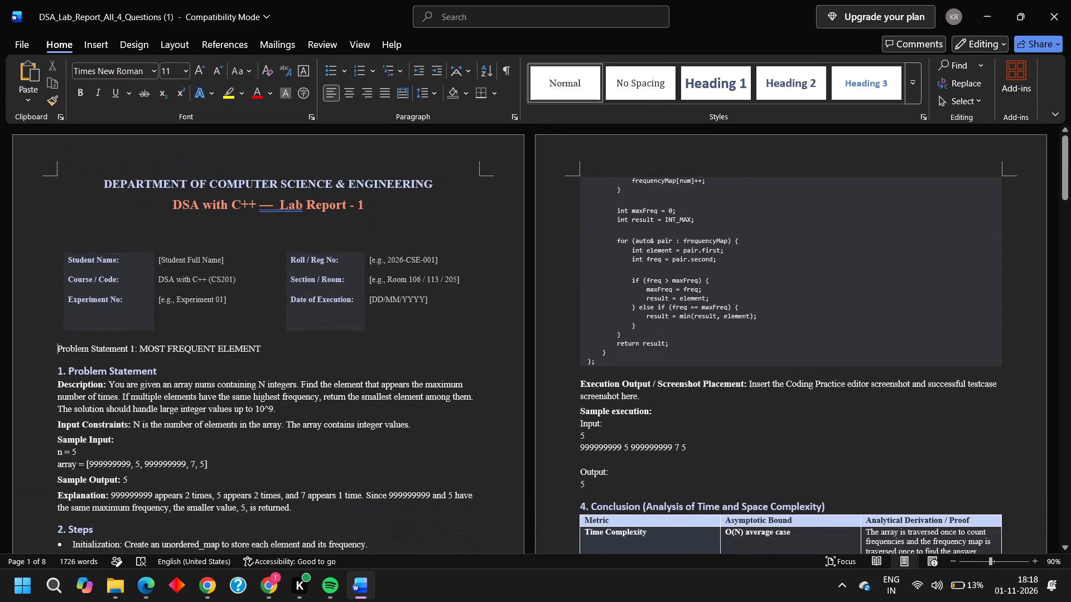
pyautogui.scroll(1, 528, 379)
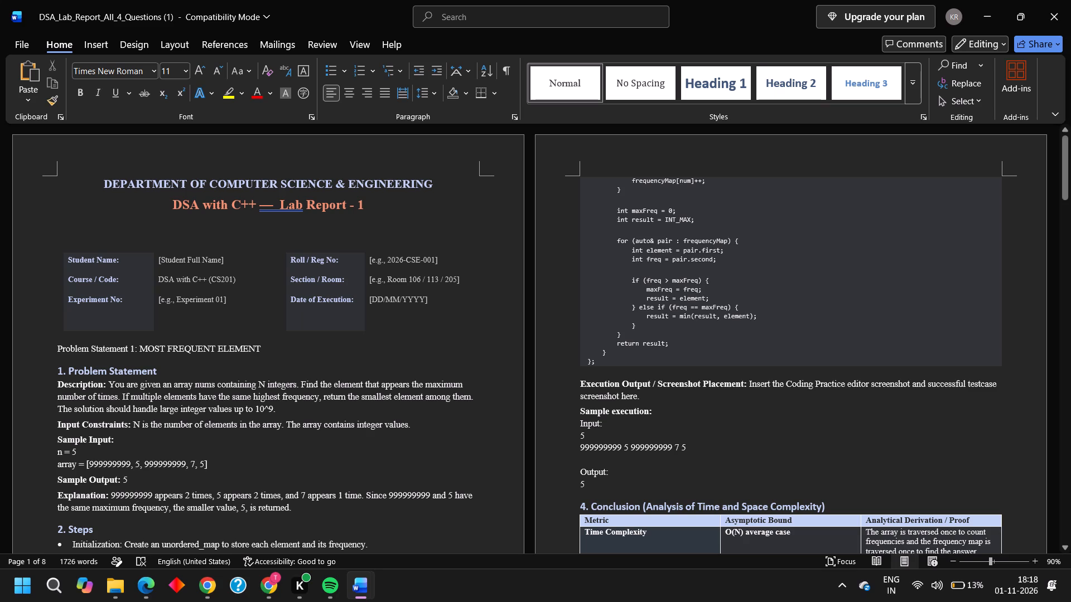
# Replace the Student Name placeholder in the details table with the student's name in capitals.
pyautogui.keyDown('ctrl'); pyautogui.scroll(3, 395, 434); pyautogui.keyUp('ctrl')
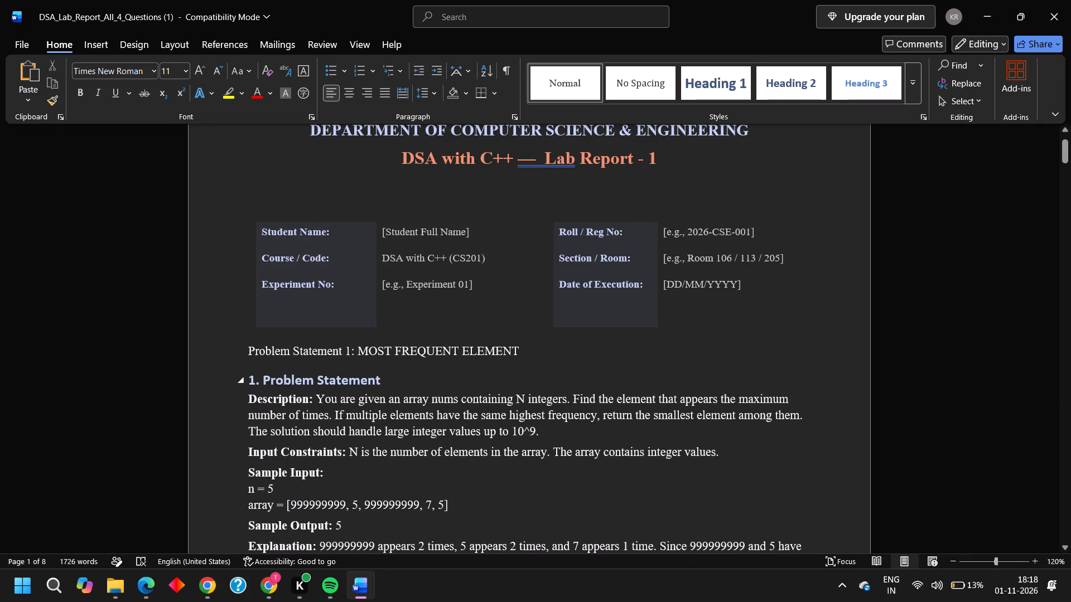
pyautogui.scroll(1, 650, 383)
pyautogui.click(472, 304)
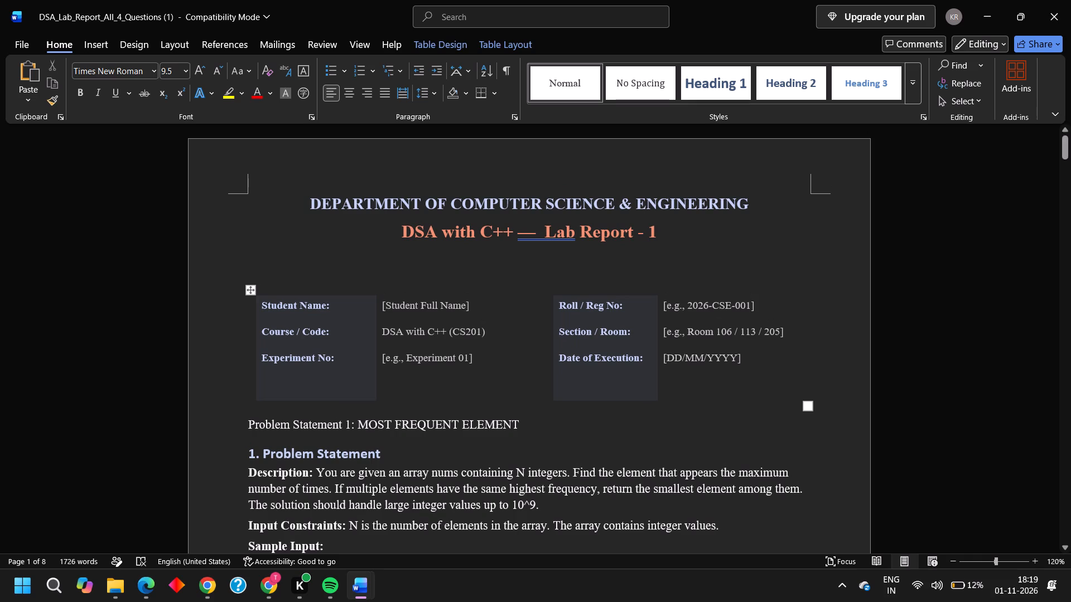
pyautogui.press('BackSpace')
pyautogui.press('BackSpace')
pyautogui.press('BackSpace')
pyautogui.press('BackSpace')
pyautogui.press('BackSpace')
pyautogui.press('BackSpace')
pyautogui.press('BackSpace')
pyautogui.press('BackSpace')
pyautogui.press('BackSpace')
pyautogui.press('BackSpace')
pyautogui.press('BackSpace')
pyautogui.press('BackSpace')
pyautogui.press('BackSpace')
pyautogui.press('BackSpace')
pyautogui.press('BackSpace')
pyautogui.press('BackSpace')
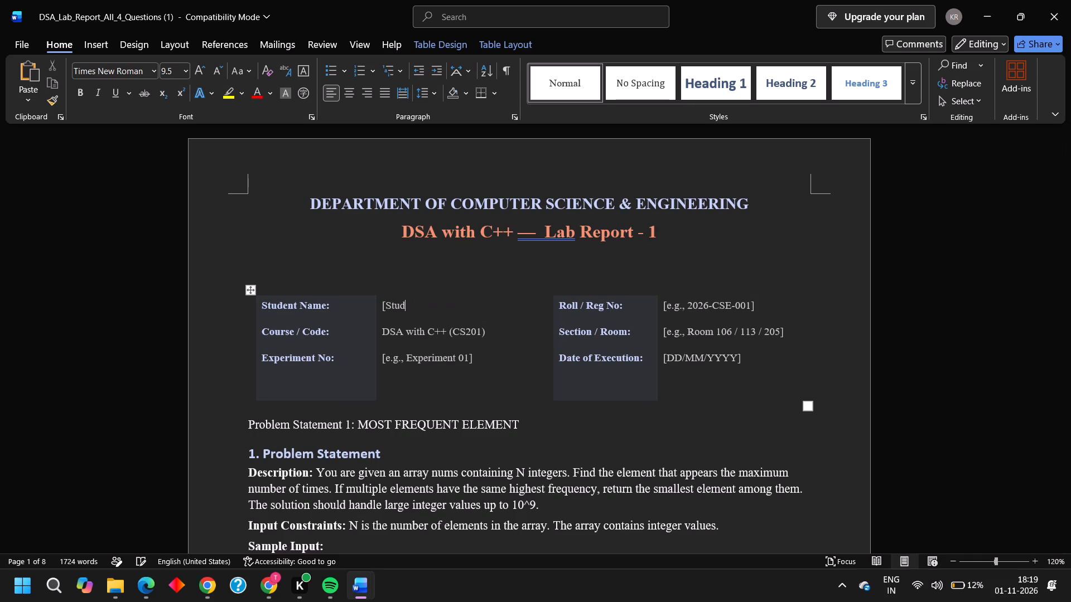
pyautogui.press('BackSpace')
pyautogui.press('BackSpace')
pyautogui.press('BackSpace')
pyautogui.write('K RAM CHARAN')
# Place the cursor after the Experiment No. placeholder and switch to the Aurora University assessments page in Chrome.
pyautogui.click(475, 361)
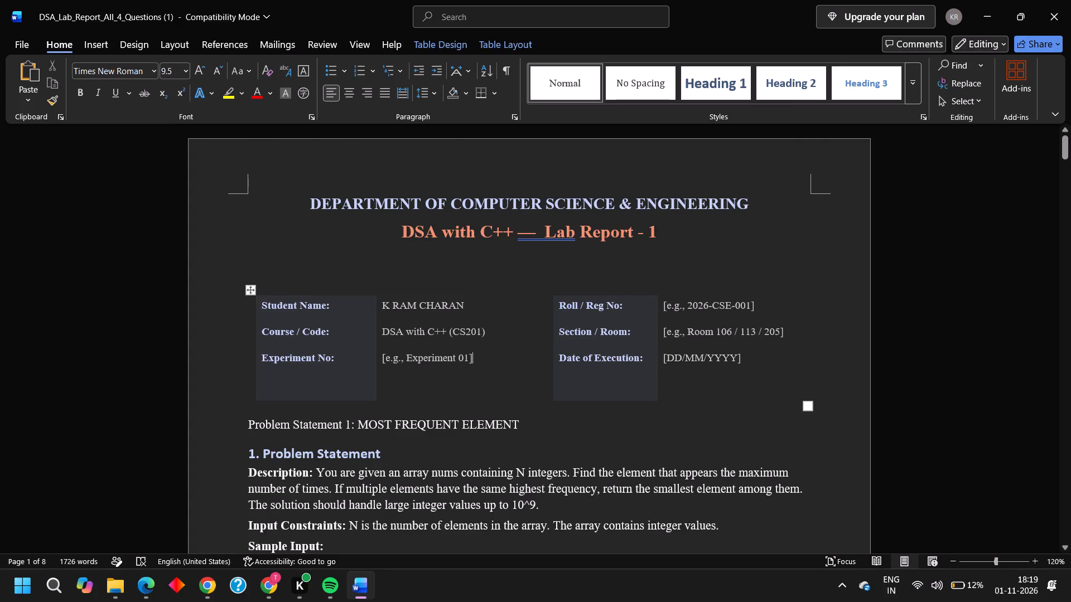
pyautogui.hotkey('alt', 'Tab')
pyautogui.hotkey('alt', 'Tab')
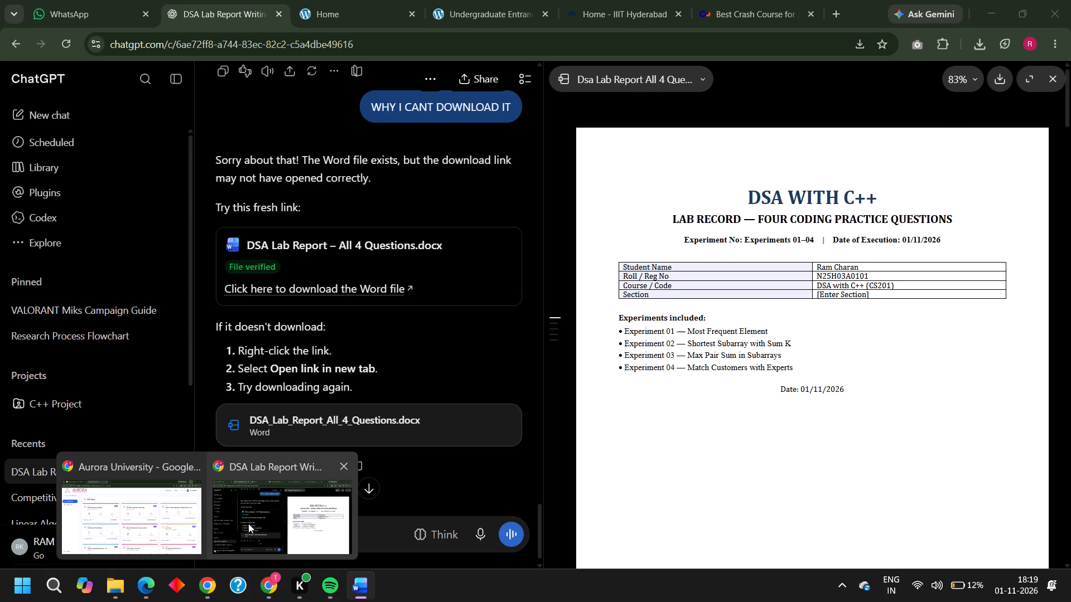
pyautogui.click(184, 521)
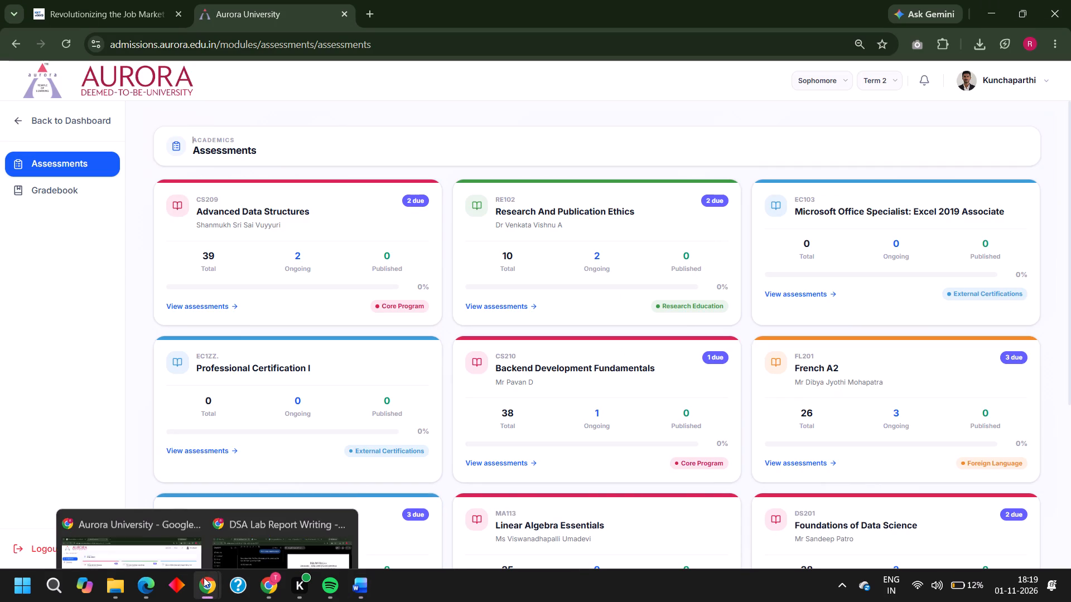
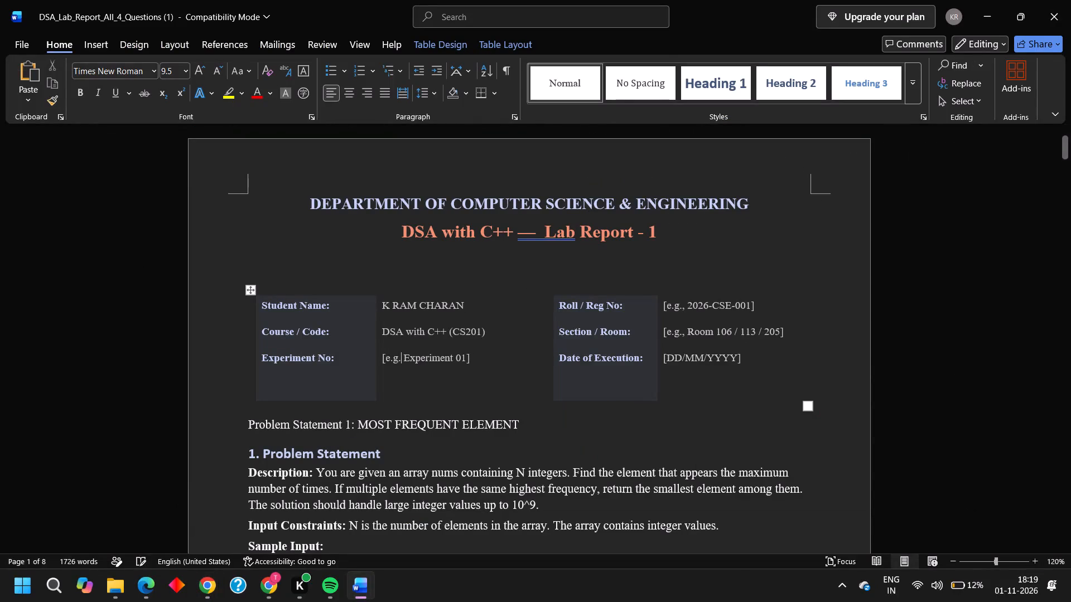
# Strip the brackets and the "e.g.," prefix from the Experiment No. entry, leaving Experiment 01.
pyautogui.press('BackSpace')
pyautogui.press('BackSpace')
pyautogui.press('BackSpace')
pyautogui.press('BackSpace')
pyautogui.press('BackSpace')
pyautogui.press('Right')
pyautogui.press('Right')
pyautogui.press('Right')
pyautogui.press('Right')
pyautogui.press('Right')
pyautogui.press('Right')
pyautogui.press('Right')
pyautogui.press('Right')
pyautogui.press('Right')
pyautogui.press('Right')
pyautogui.press('Right')
pyautogui.press('Right')
pyautogui.press('Right')
pyautogui.press('Right')
pyautogui.press('Right')
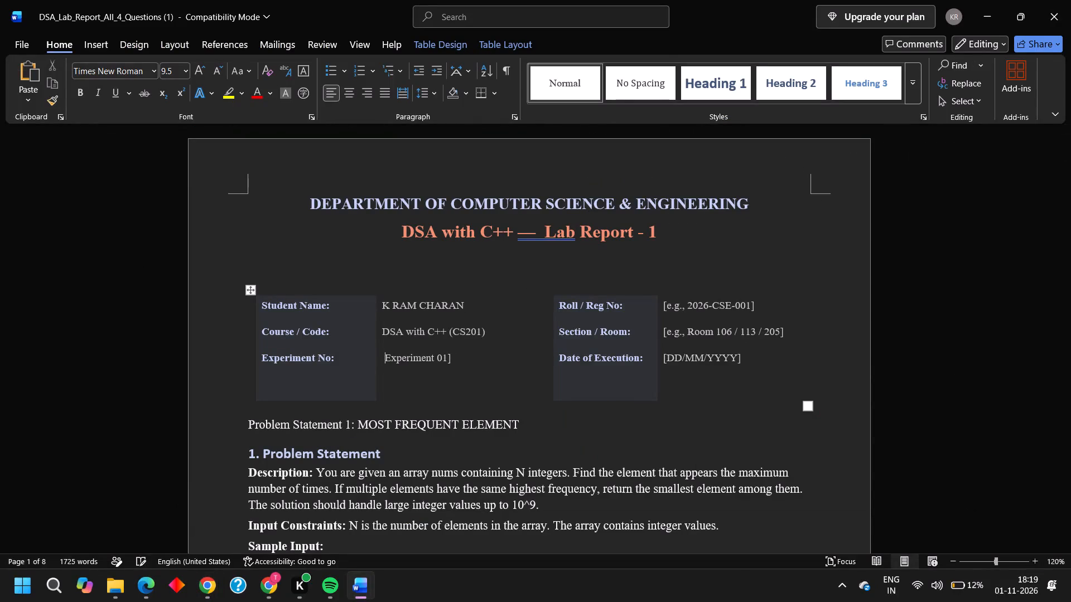
pyautogui.press('Right')
pyautogui.press('Left')
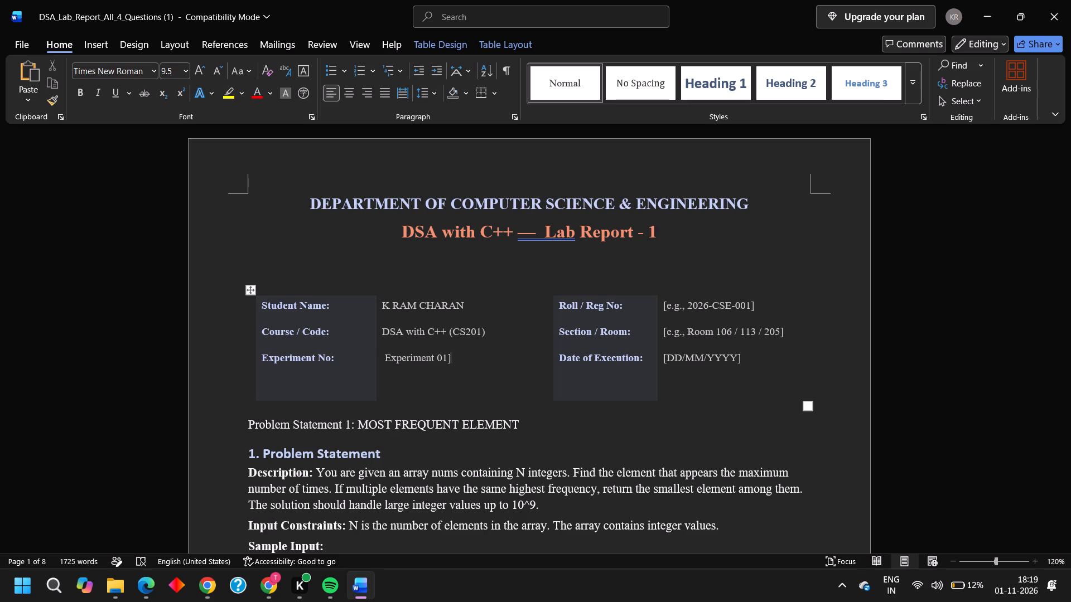
pyautogui.press('BackSpace')
# Replace the Roll / Reg No. placeholder in the details table with the student's roll number.
pyautogui.click(756, 300)
pyautogui.click(752, 307)
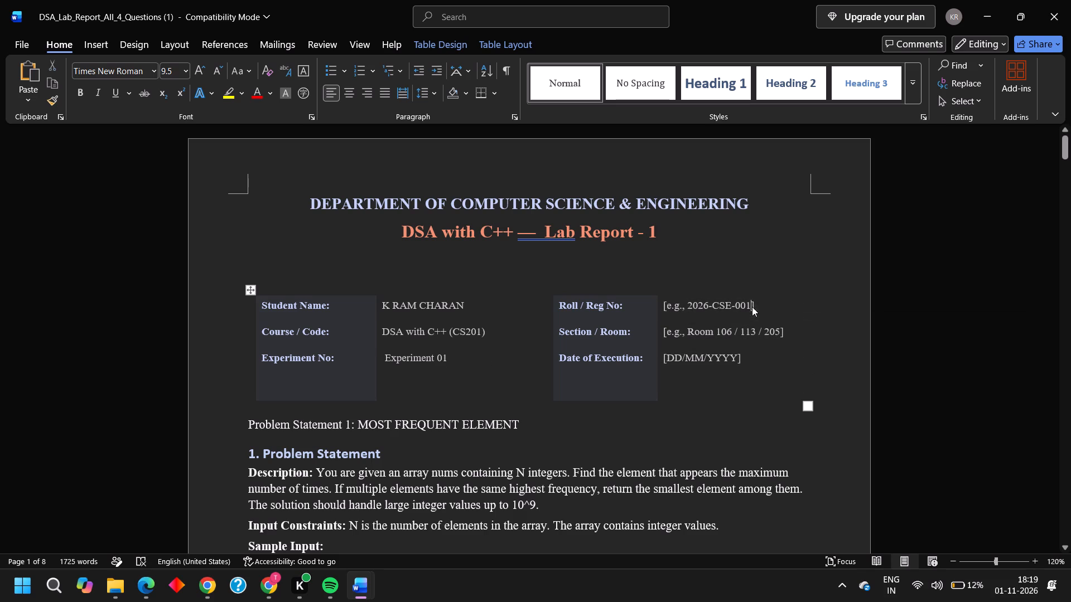
pyautogui.click(765, 304)
pyautogui.press('BackSpace')
pyautogui.press('BackSpace')
pyautogui.press('BackSpace')
pyautogui.press('BackSpace')
pyautogui.press('BackSpace')
pyautogui.press('BackSpace')
pyautogui.press('BackSpace')
pyautogui.press('BackSpace')
pyautogui.press('BackSpace')
pyautogui.press('BackSpace')
pyautogui.press('BackSpace')
pyautogui.press('BackSpace')
pyautogui.press('BackSpace')
pyautogui.press('BackSpace')
pyautogui.press('BackSpace')
pyautogui.press('BackSpace')
pyautogui.press('BackSpace')
pyautogui.press('BackSpace')
pyautogui.press('BackSpace')
pyautogui.press('BackSpace')
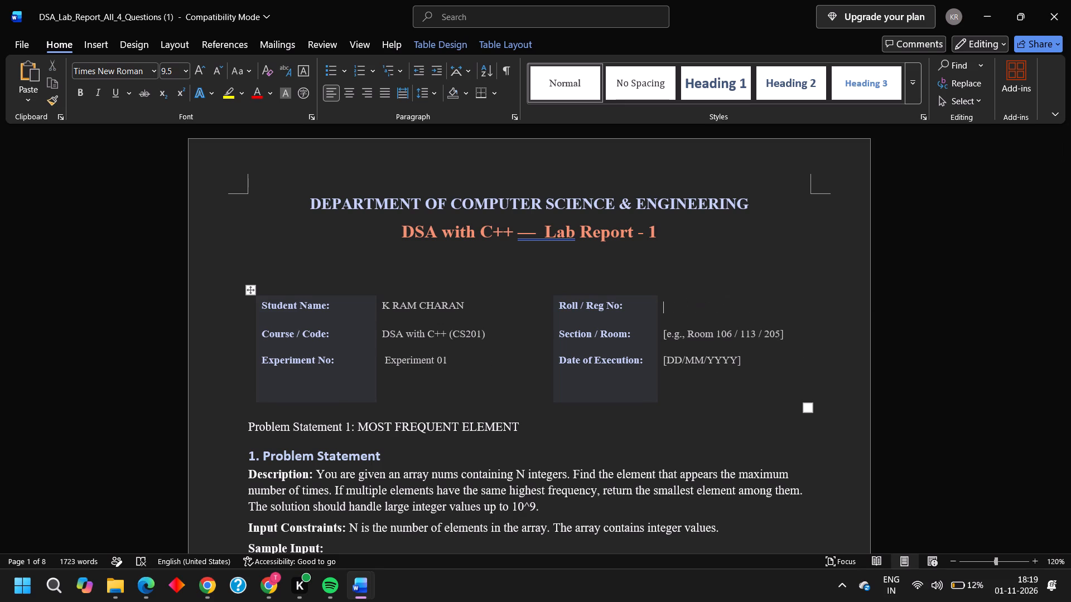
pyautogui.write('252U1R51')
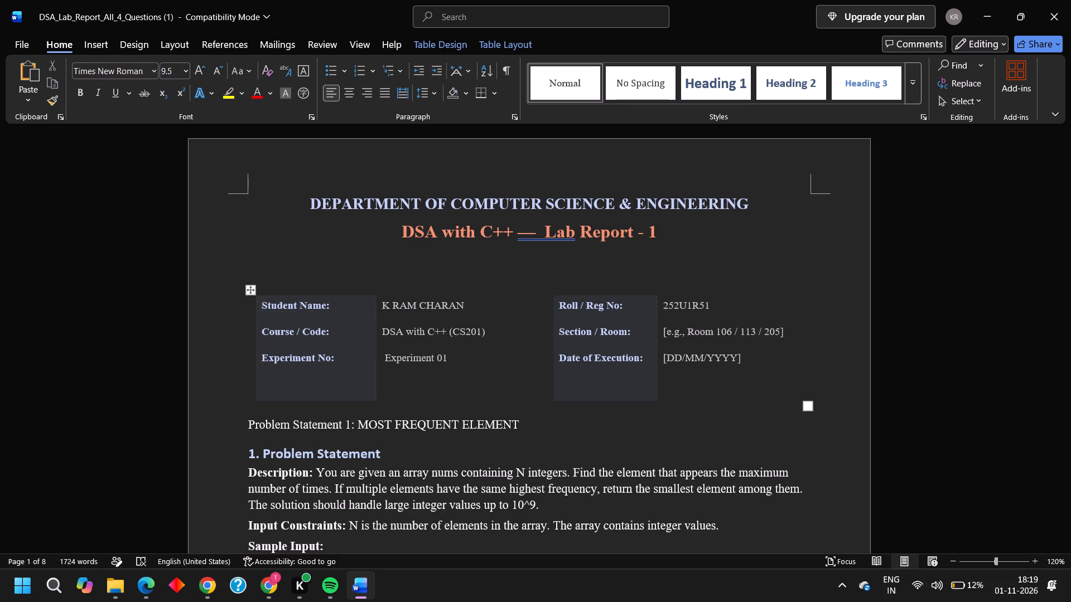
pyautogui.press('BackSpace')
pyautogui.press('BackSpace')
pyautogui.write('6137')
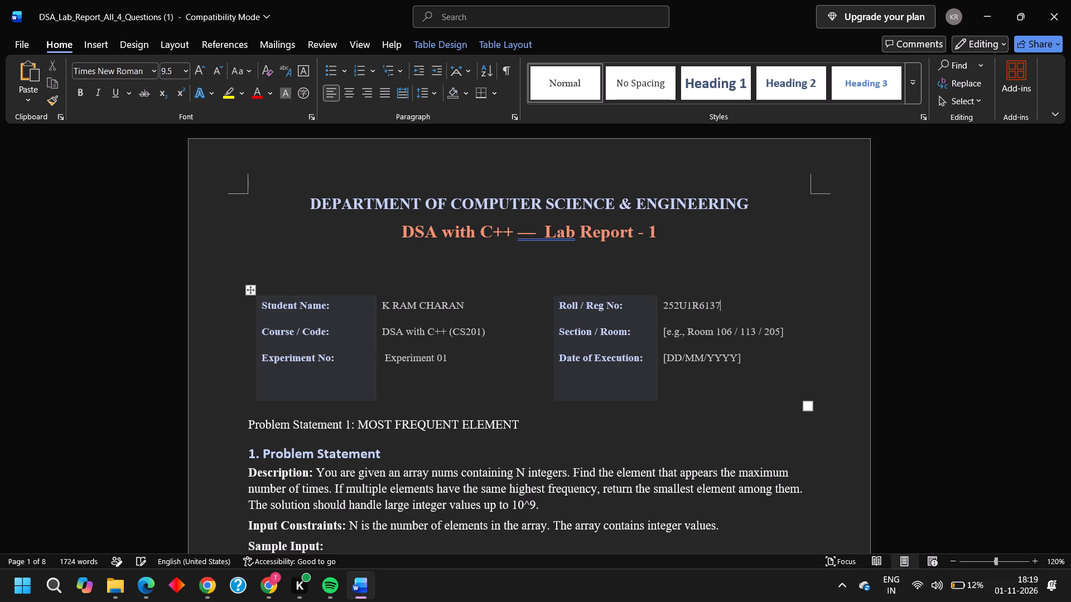
# Replace the Section / Room placeholder in the details table with 208.
pyautogui.click(797, 336)
pyautogui.press('BackSpace')
pyautogui.press('BackSpace')
pyautogui.press('BackSpace')
pyautogui.press('BackSpace')
pyautogui.press('BackSpace')
pyautogui.press('BackSpace')
pyautogui.press('BackSpace')
pyautogui.press('BackSpace')
pyautogui.press('BackSpace')
pyautogui.press('BackSpace')
pyautogui.press('BackSpace')
pyautogui.press('BackSpace')
pyautogui.press('BackSpace')
pyautogui.press('BackSpace')
pyautogui.press('BackSpace')
pyautogui.press('BackSpace')
pyautogui.press('BackSpace')
pyautogui.press('BackSpace')
pyautogui.press('BackSpace')
pyautogui.press('BackSpace')
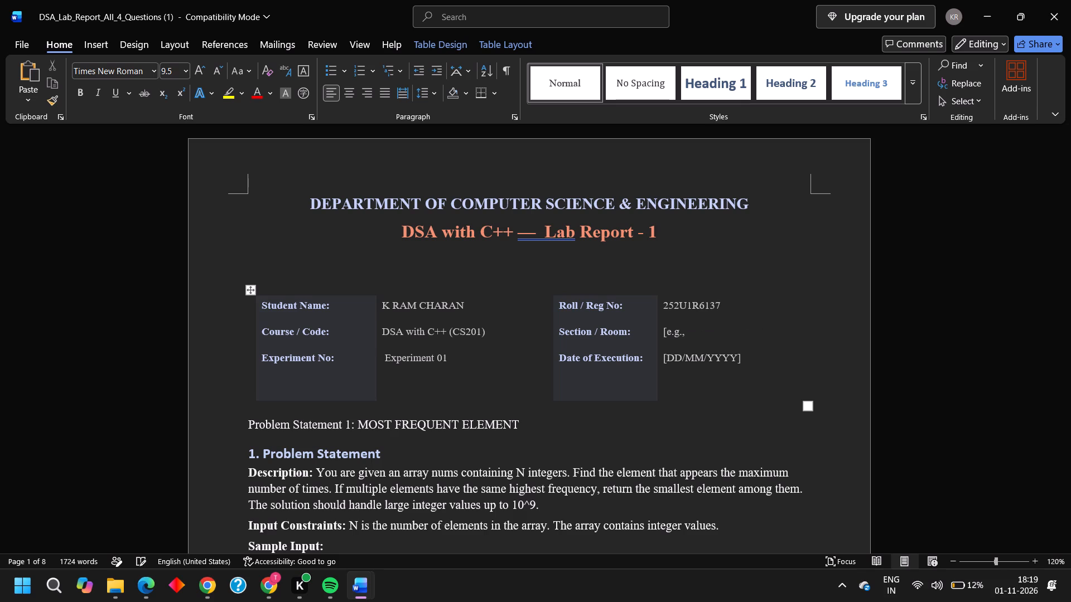
pyautogui.press('BackSpace')
pyautogui.press('BackSpace')
pyautogui.press('BackSpace')
pyautogui.press('BackSpace')
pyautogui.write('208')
pyautogui.scroll(-1, 790, 276)
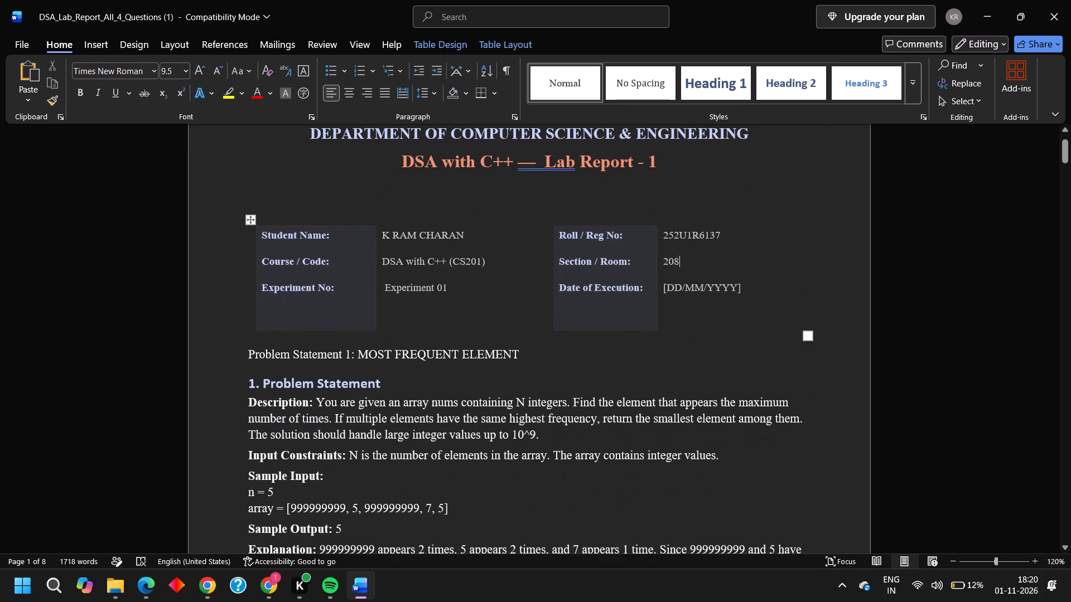
# Switch from the Word lab report to the previously used window.
pyautogui.hotkey('alt', 'Tab')
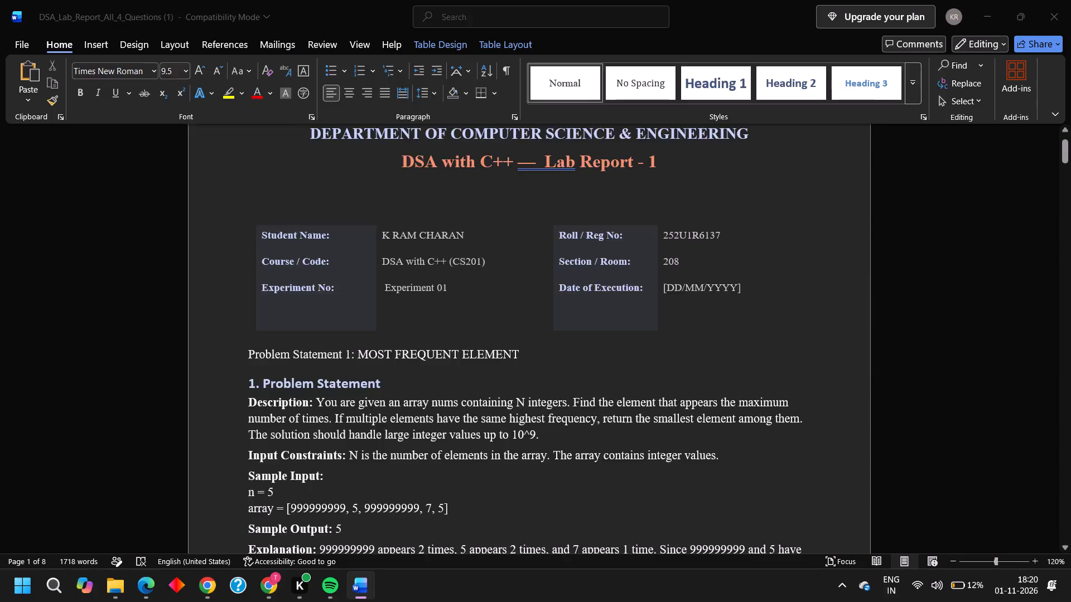
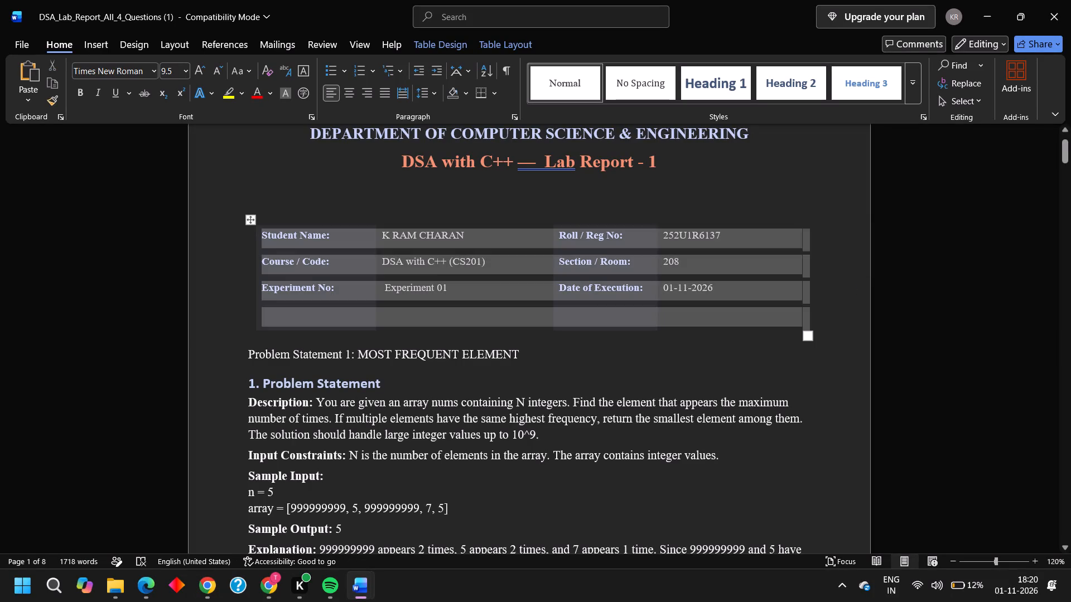
# Resize the student and experiment details table so that it is slightly wider, keeping its four rows.
pyautogui.moveTo(812, 324); pyautogui.dragTo(819, 307)
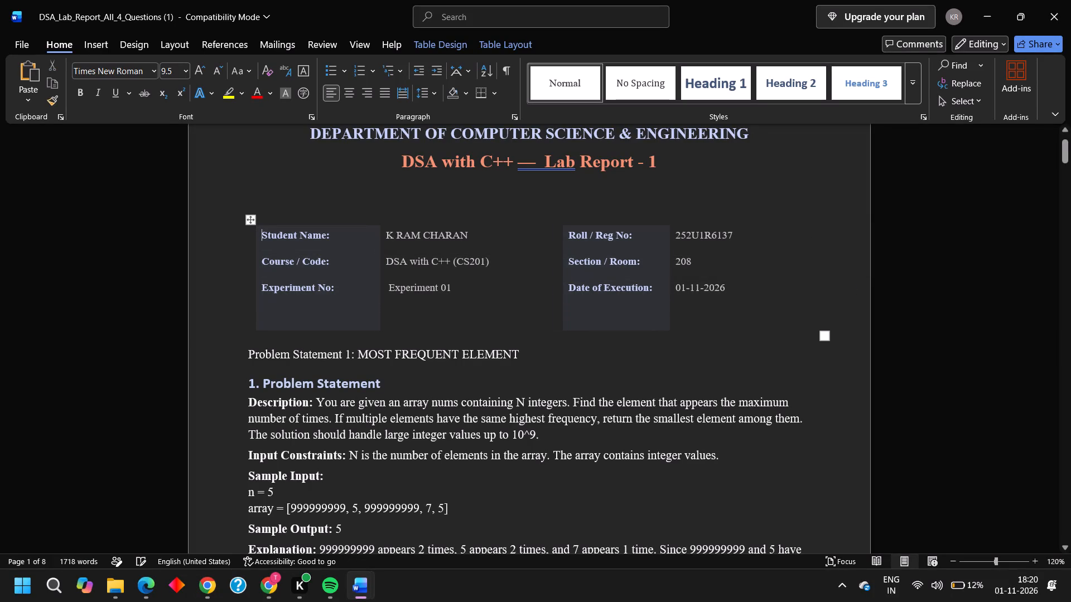
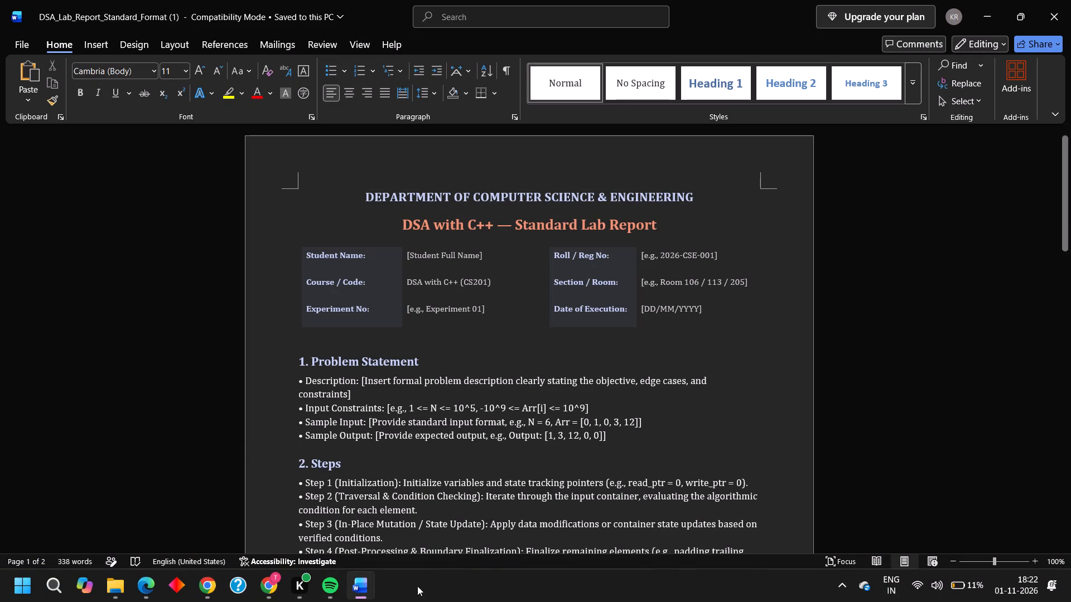
# Switch from the standard format template to the DSA_Lab_Report_All_4_Questions document.
pyautogui.click(535, 526)
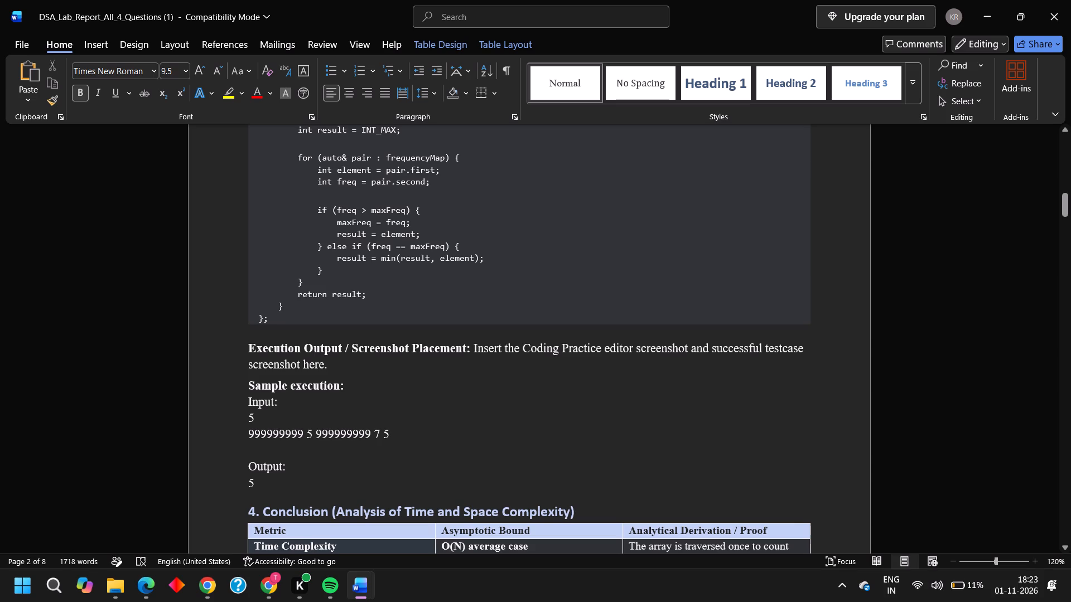
# Select the placeholder instruction text following the Execution Output / Screenshot Placement label on page 2, starting at "Insert the Coding".
pyautogui.moveTo(472, 347); pyautogui.dragTo(546, 348)
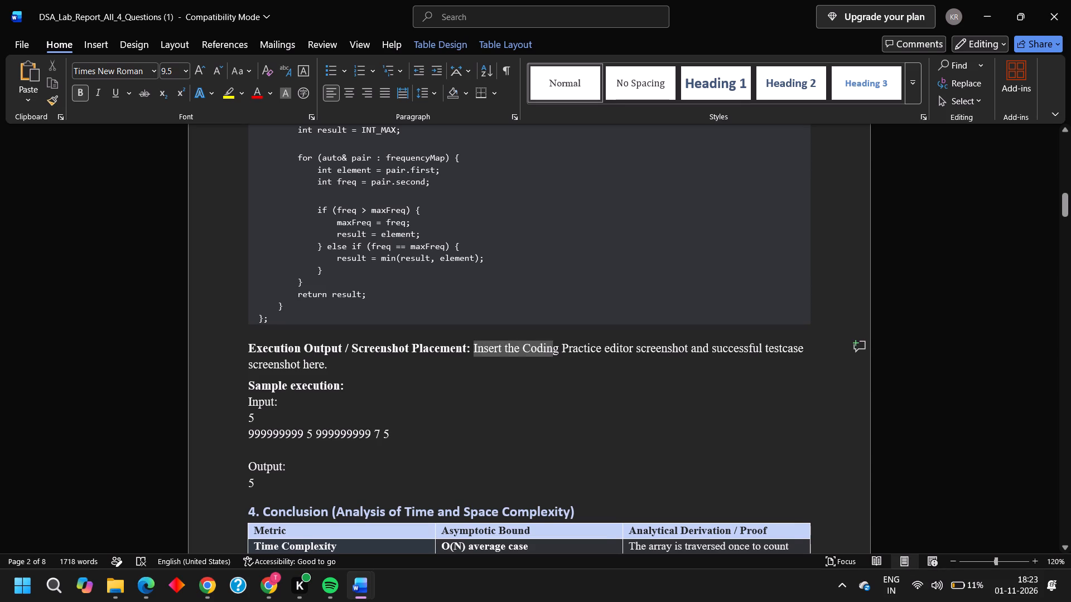
# Delete the whole screenshot instruction sentence after the Execution Output / Screenshot Placement label and leave an empty line above Sample execution.
pyautogui.moveTo(546, 348); pyautogui.dragTo(664, 368)
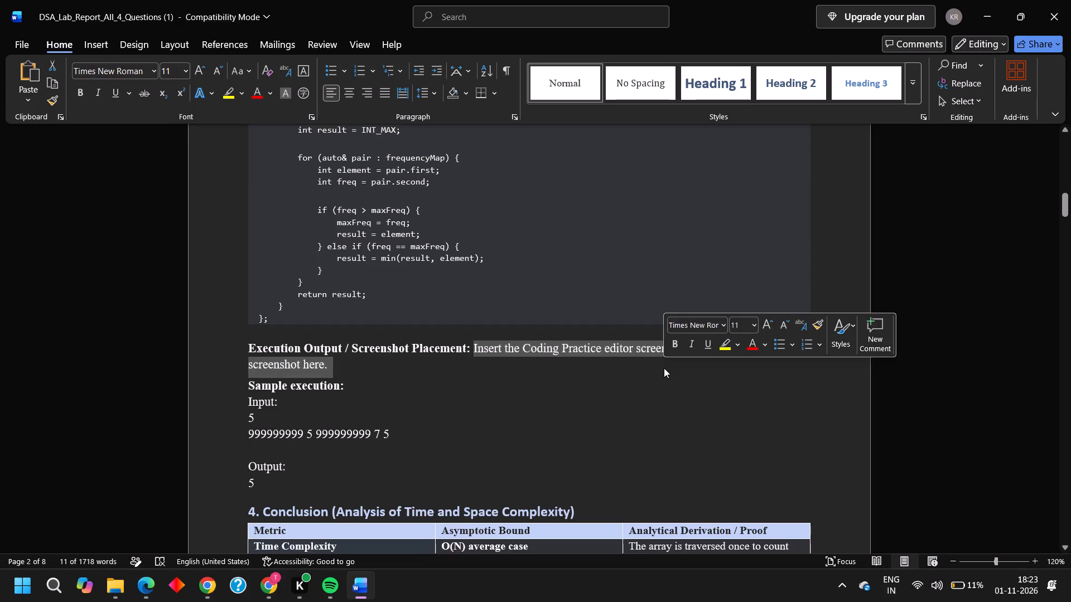
pyautogui.press('BackSpace')
pyautogui.press('Return')
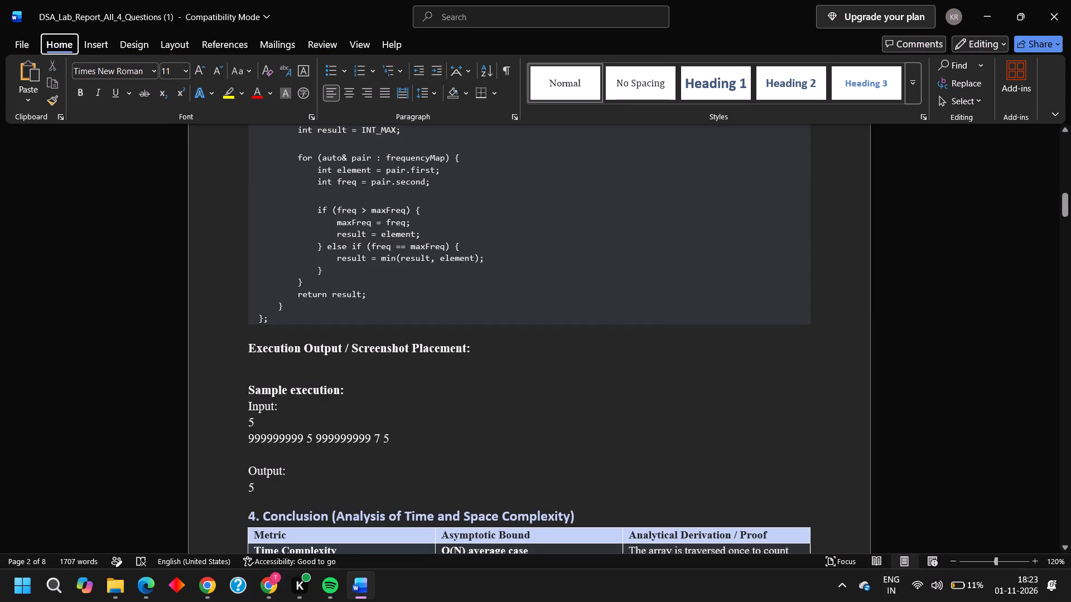
# Switch from the four-question report to the open standard lab report format document.
pyautogui.hotkey('alt', 'Tab')
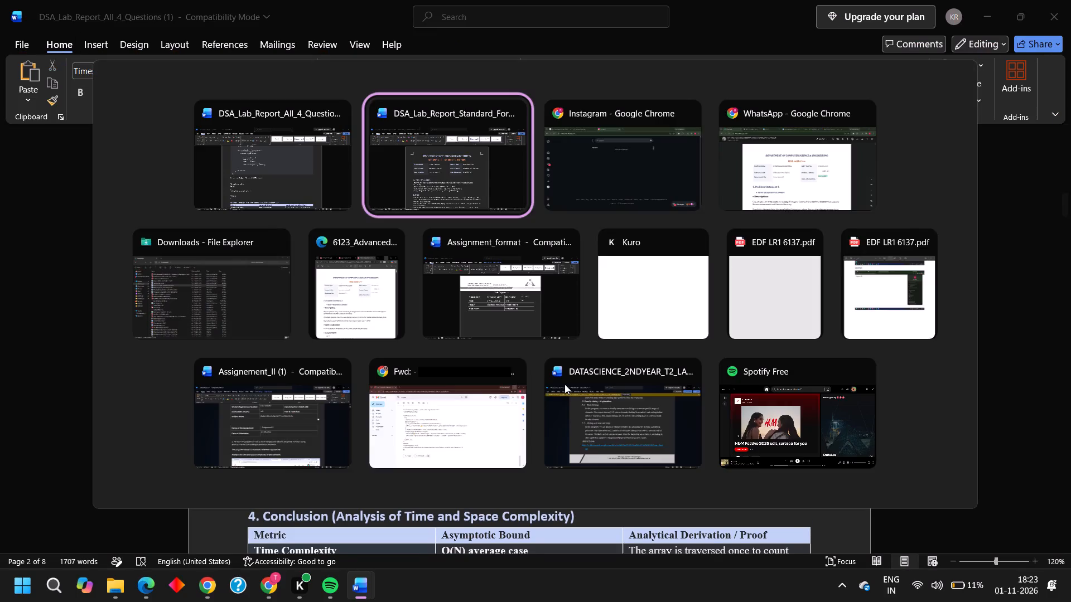
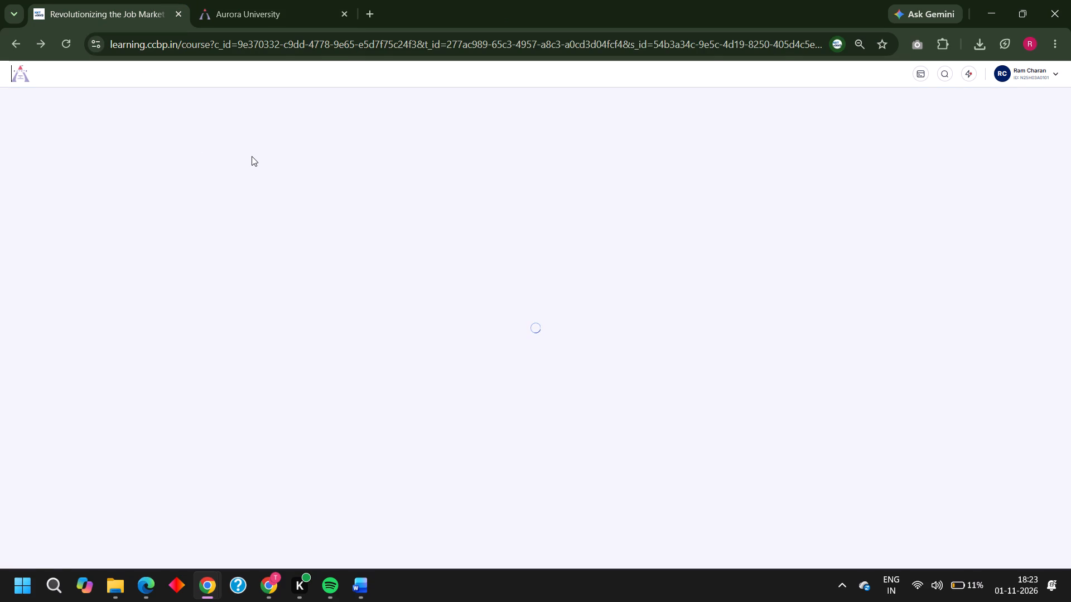
# Open the Most Frequent Element problem from the Module I Coding Practice question list.
pyautogui.hotkey('ctrl', '+')
pyautogui.hotkey('ctrl', '+')
pyautogui.hotkey('ctrl', '+')
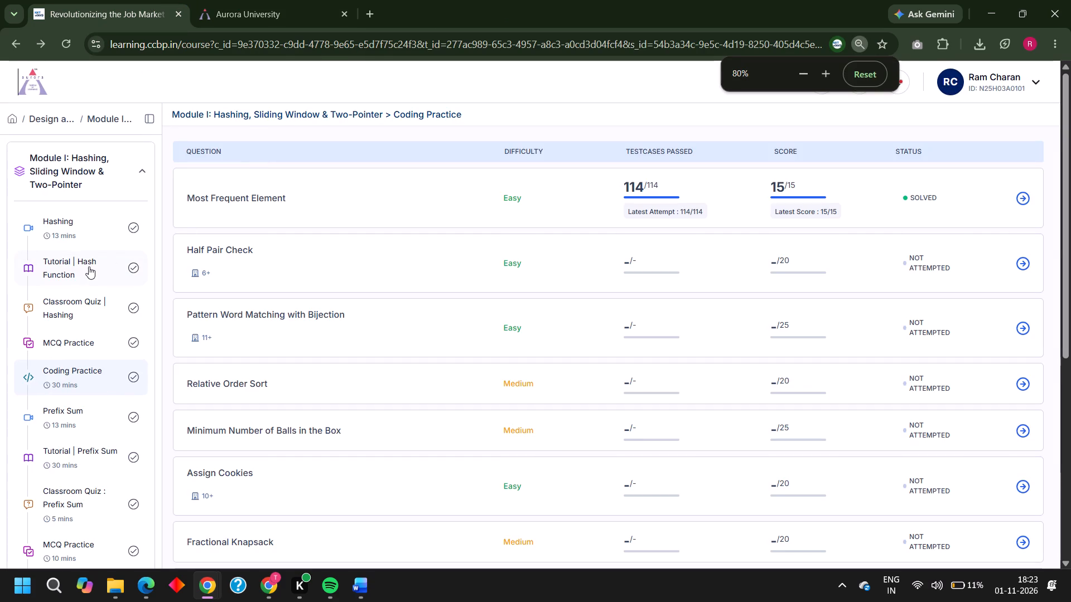
pyautogui.click(142, 160)
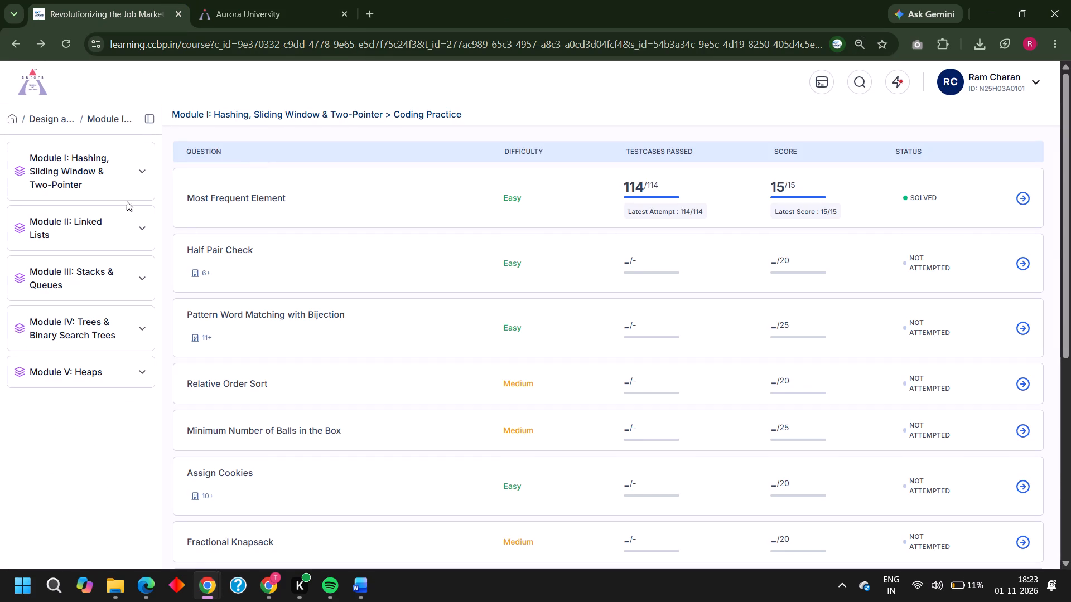
pyautogui.click(123, 189)
pyautogui.scroll(-1, 120, 275)
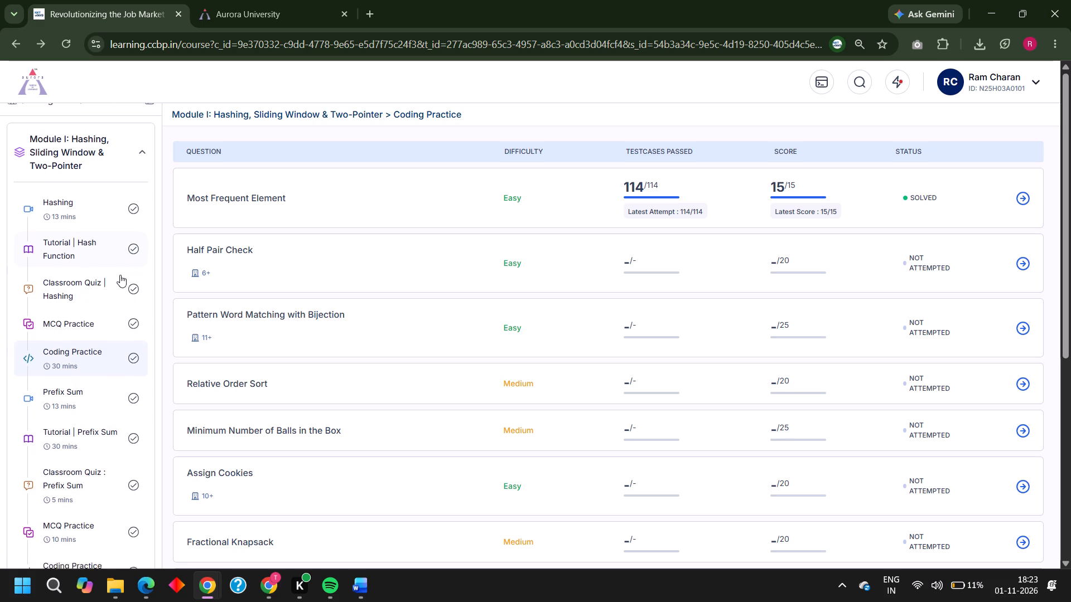
pyautogui.scroll(-1, 120, 275)
pyautogui.scroll(2, 278, 295)
pyautogui.click(358, 192)
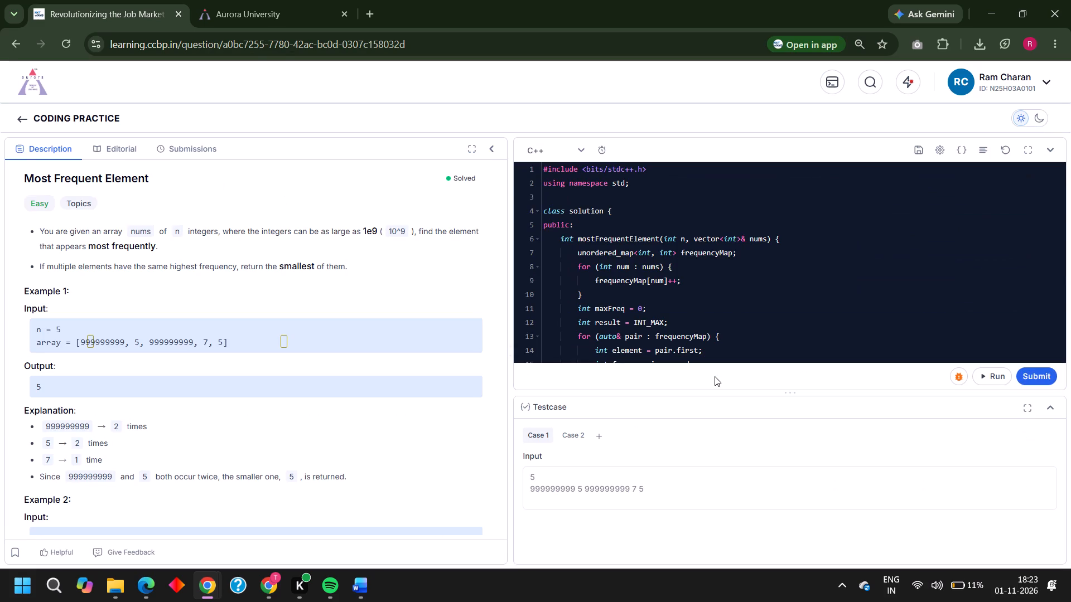
# Widen the code editor pane beside the problem description and run the C++ solution on the sample test cases.
pyautogui.moveTo(509, 337); pyautogui.dragTo(508, 337)
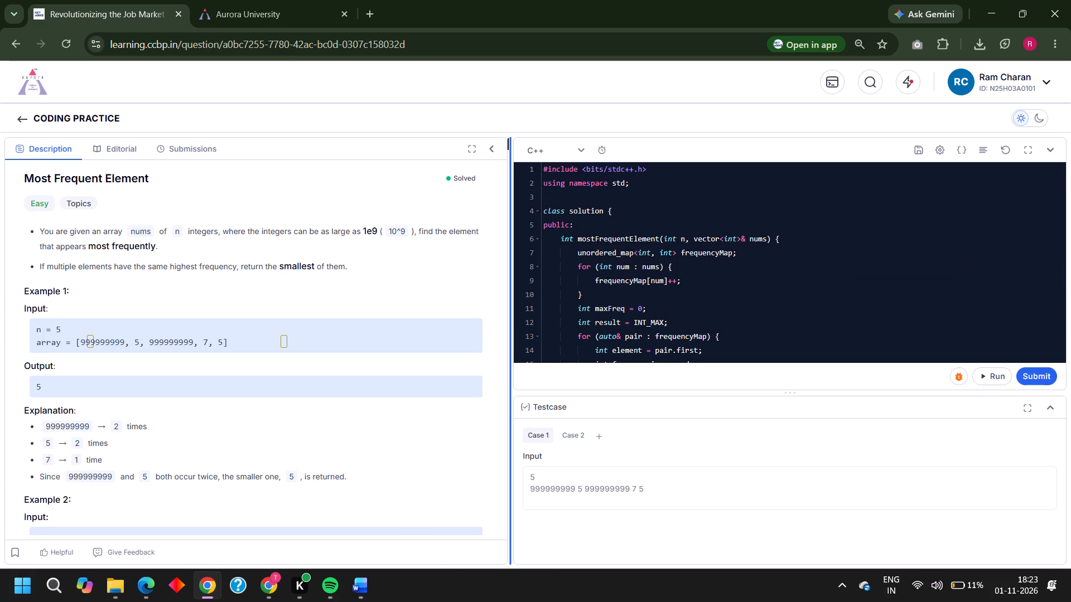
pyautogui.moveTo(508, 337); pyautogui.dragTo(409, 339)
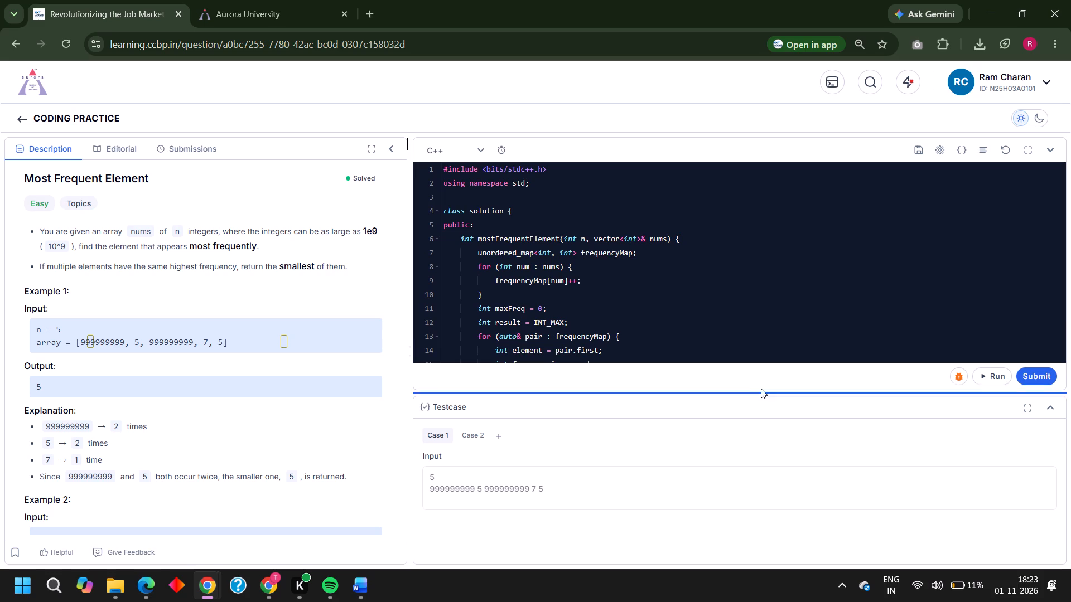
pyautogui.click(992, 385)
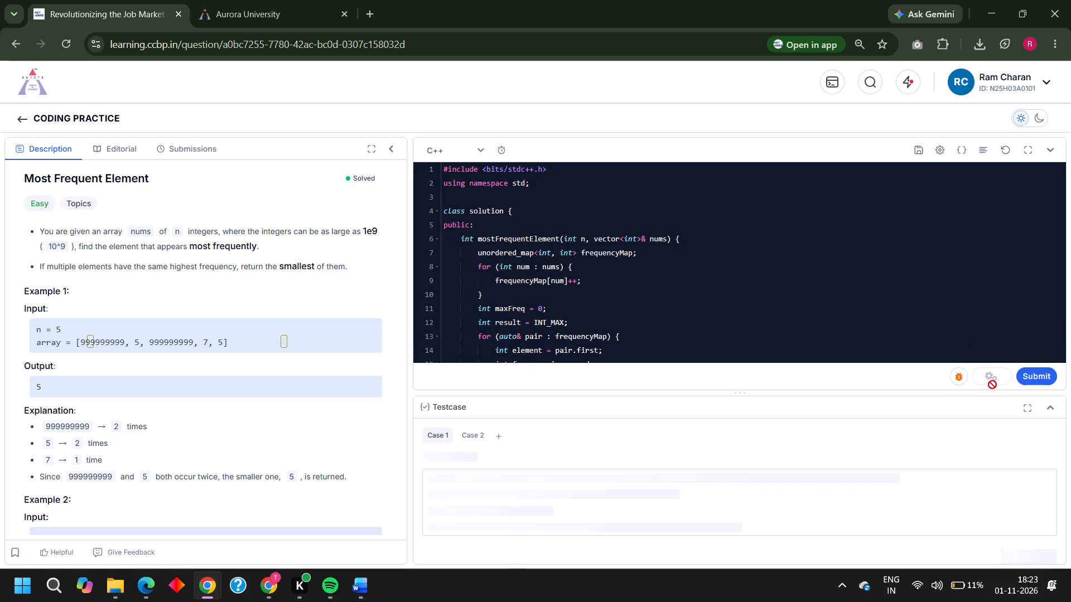
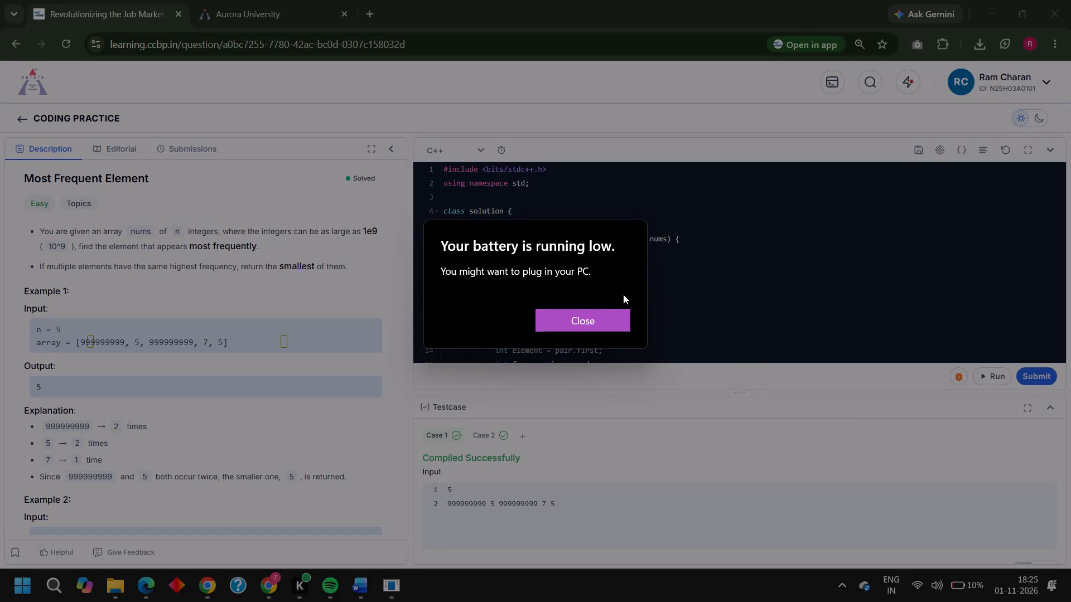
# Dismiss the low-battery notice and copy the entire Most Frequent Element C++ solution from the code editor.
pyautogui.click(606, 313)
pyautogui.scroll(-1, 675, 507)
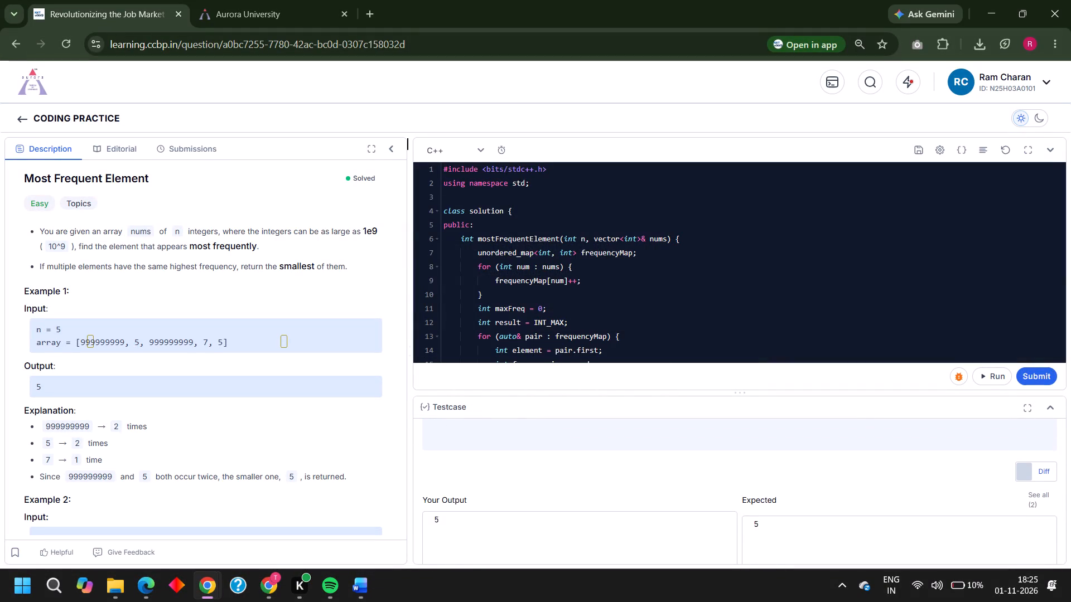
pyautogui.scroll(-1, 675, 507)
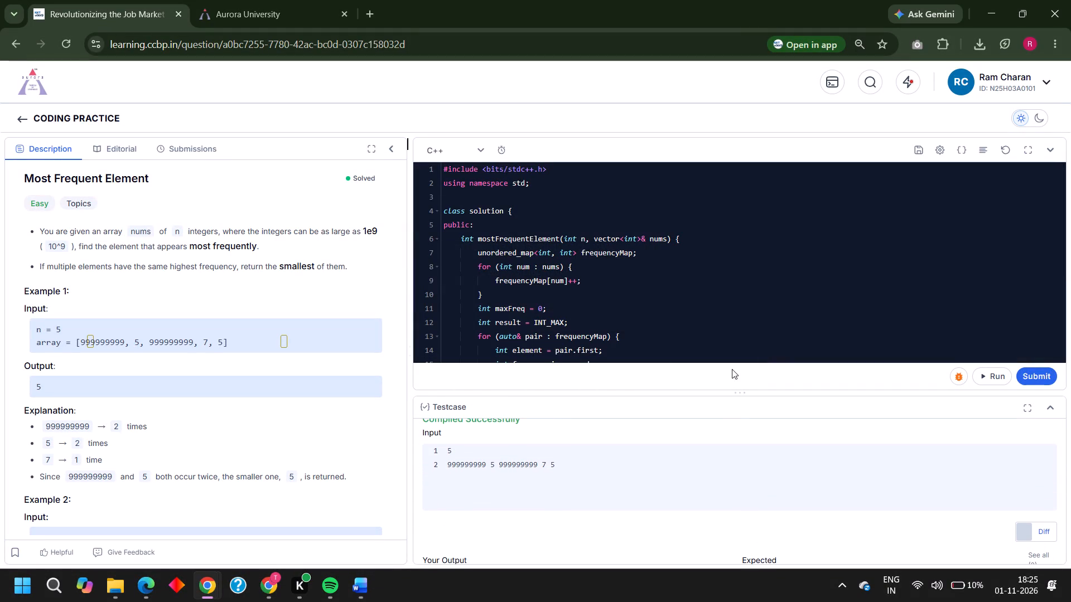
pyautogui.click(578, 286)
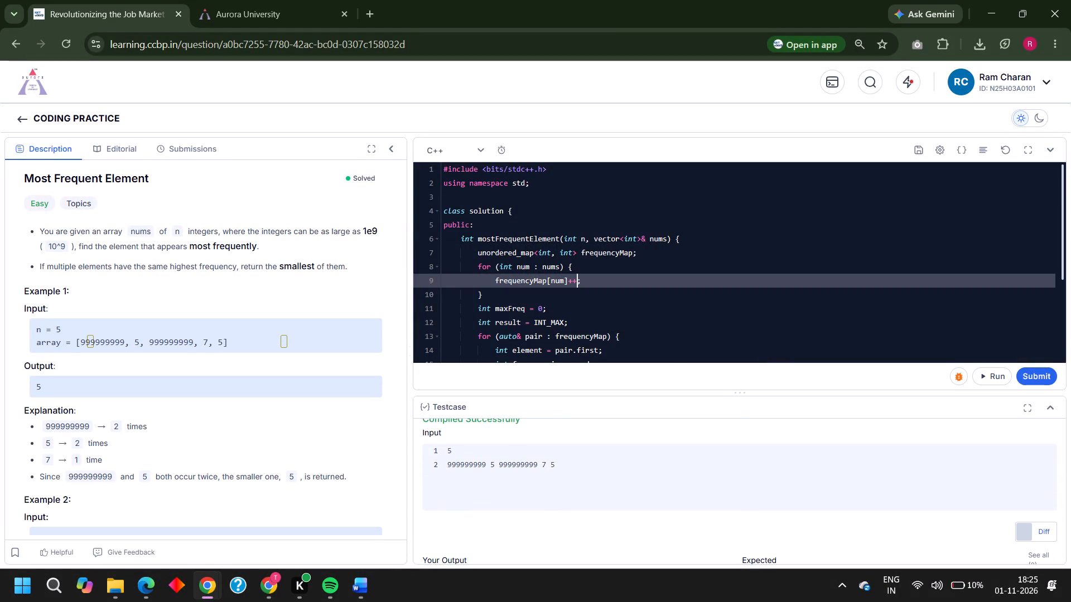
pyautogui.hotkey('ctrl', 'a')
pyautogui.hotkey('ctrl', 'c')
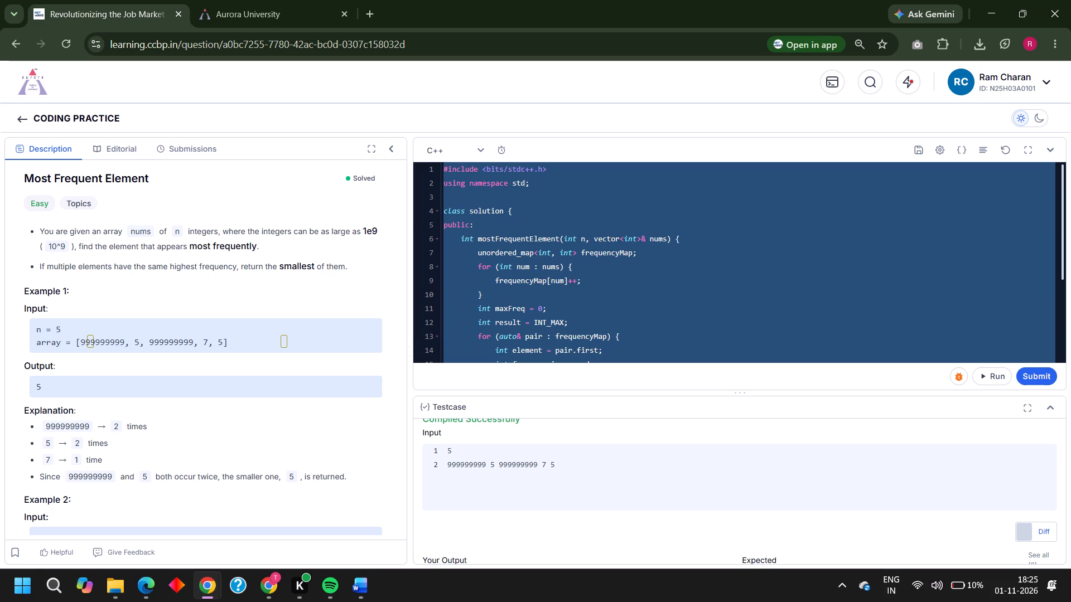
# Enlarge the Testcase area so the sample input, Your Output and Expected boxes all show below the code.
pyautogui.moveTo(738, 386); pyautogui.dragTo(740, 308)
pyautogui.moveTo(740, 394); pyautogui.dragTo(748, 341)
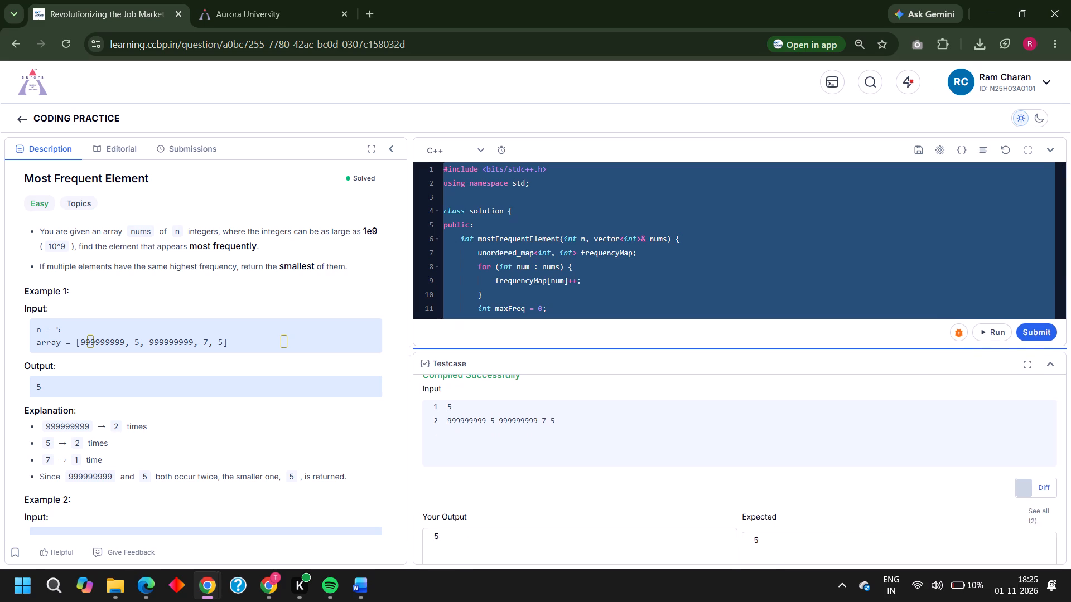
pyautogui.moveTo(748, 341); pyautogui.dragTo(747, 296)
pyautogui.scroll(1, 719, 400)
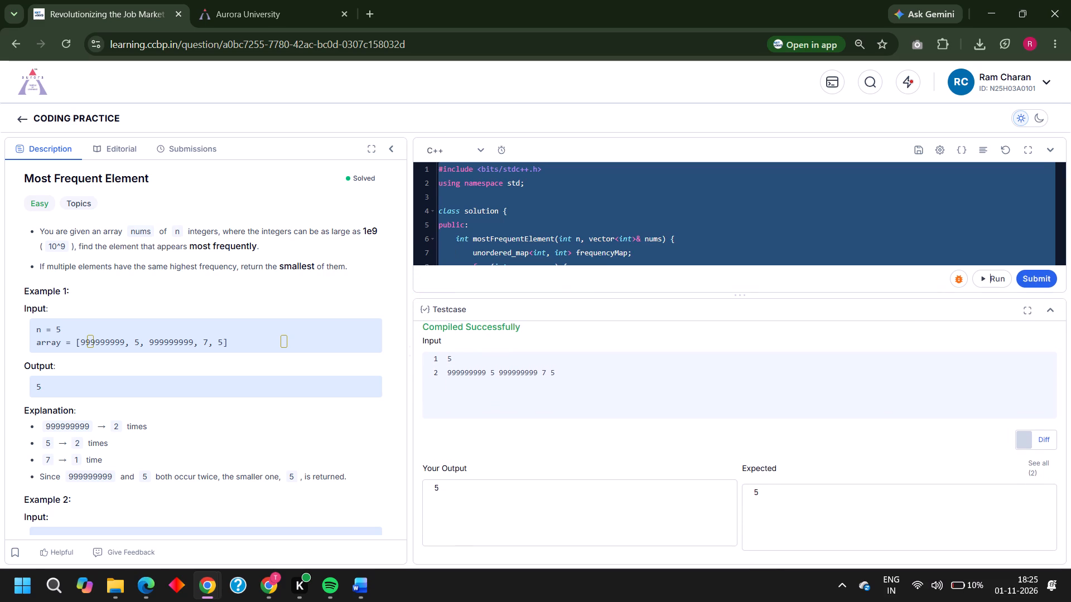
pyautogui.scroll(1, 719, 400)
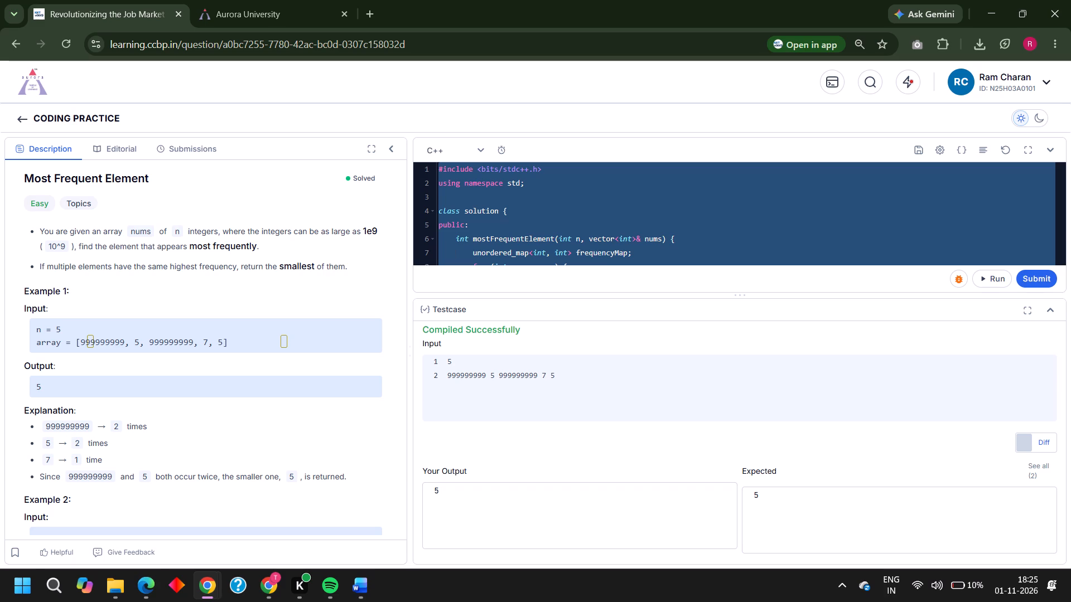
pyautogui.scroll(-1, 729, 237)
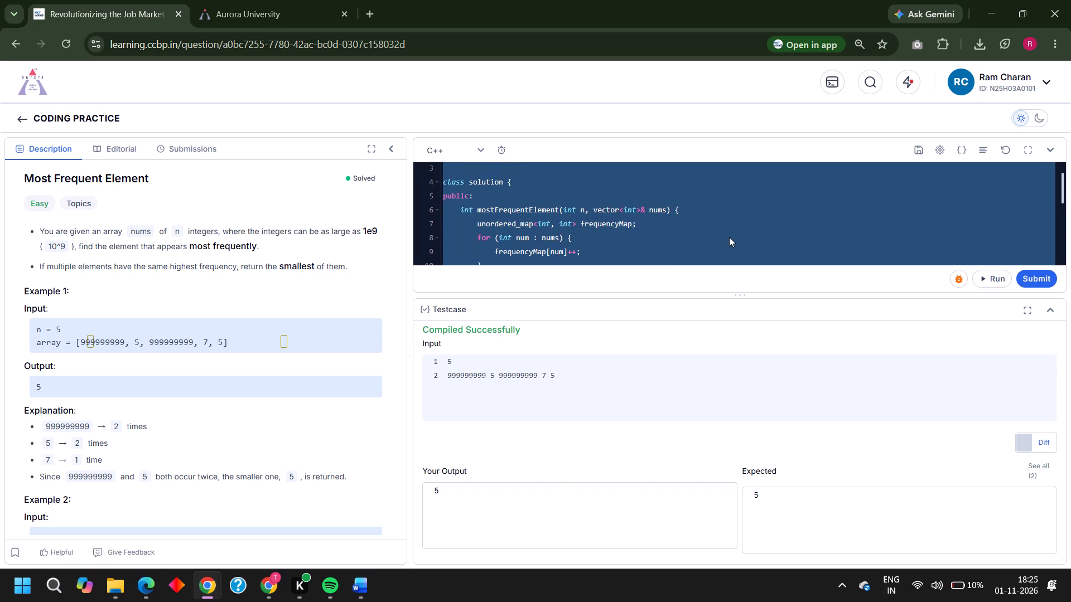
# Auto-format the Most Frequent Element C++ code in the editor.
pyautogui.click(729, 237)
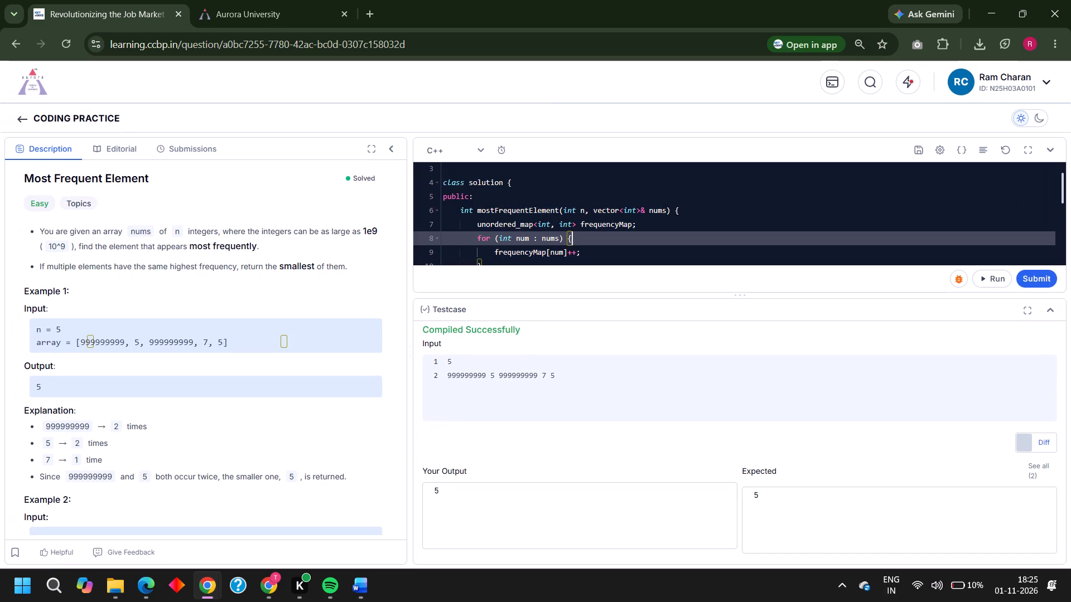
pyautogui.click(982, 150)
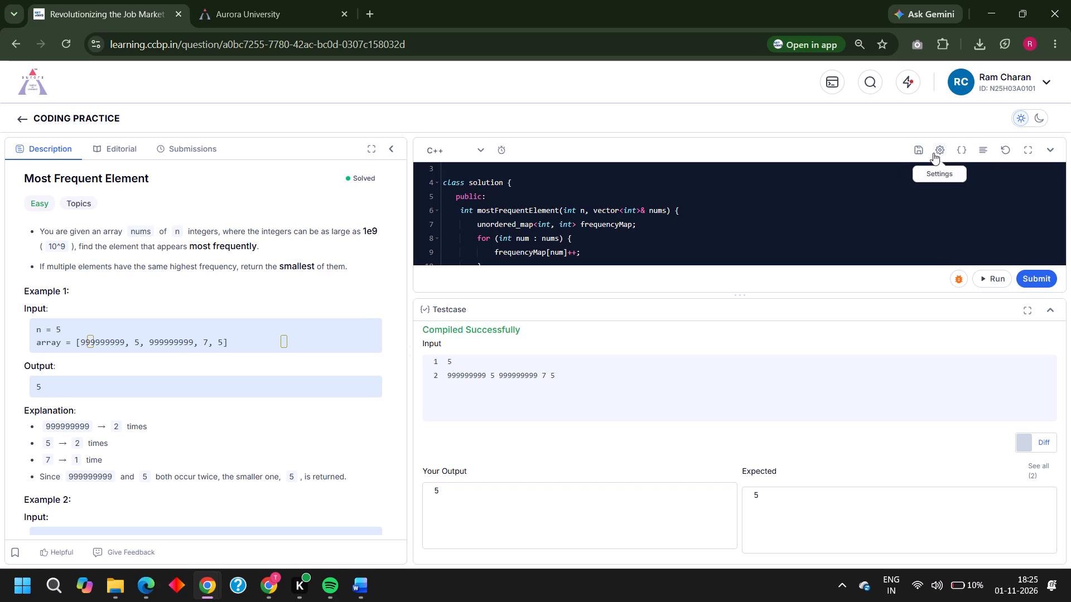
# Give the code editor more height while keeping the test outputs in view, and capture a full-screen screenshot.
pyautogui.scroll(2, 778, 213)
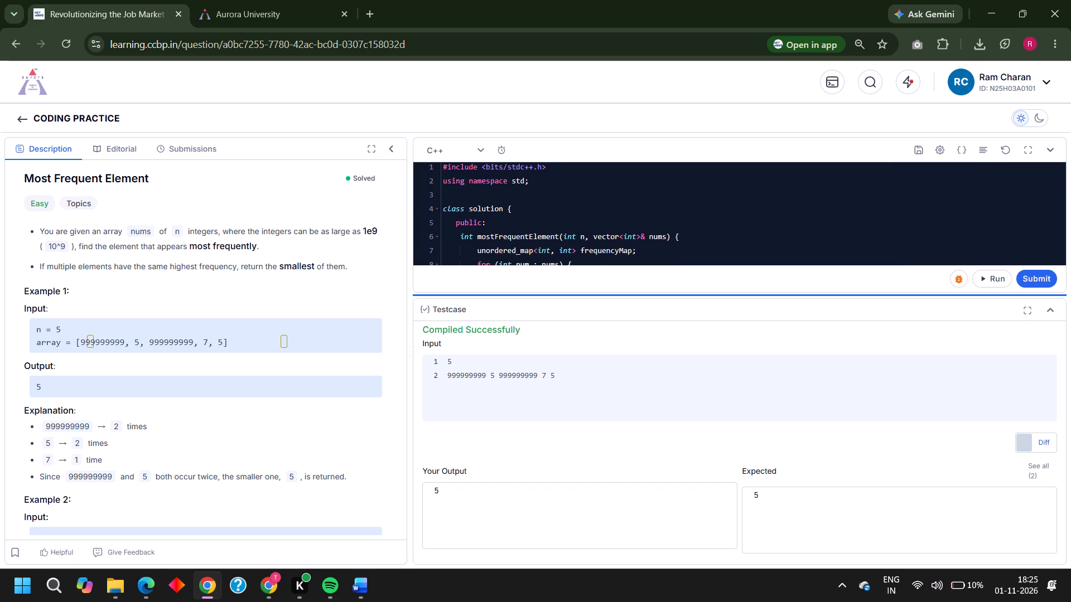
pyautogui.moveTo(741, 293); pyautogui.dragTo(746, 315)
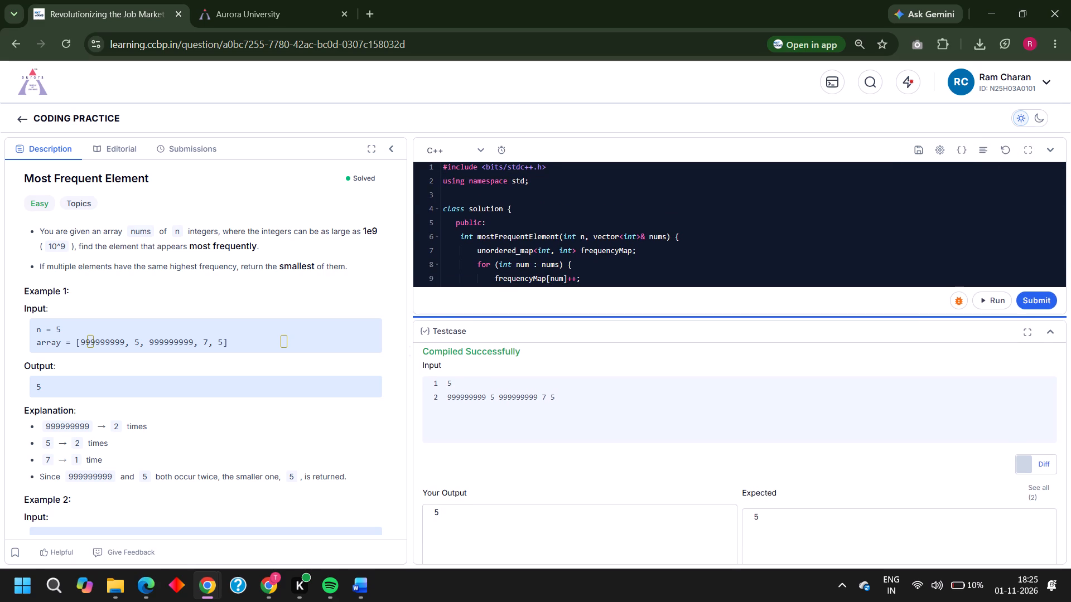
pyautogui.moveTo(746, 315); pyautogui.dragTo(747, 336)
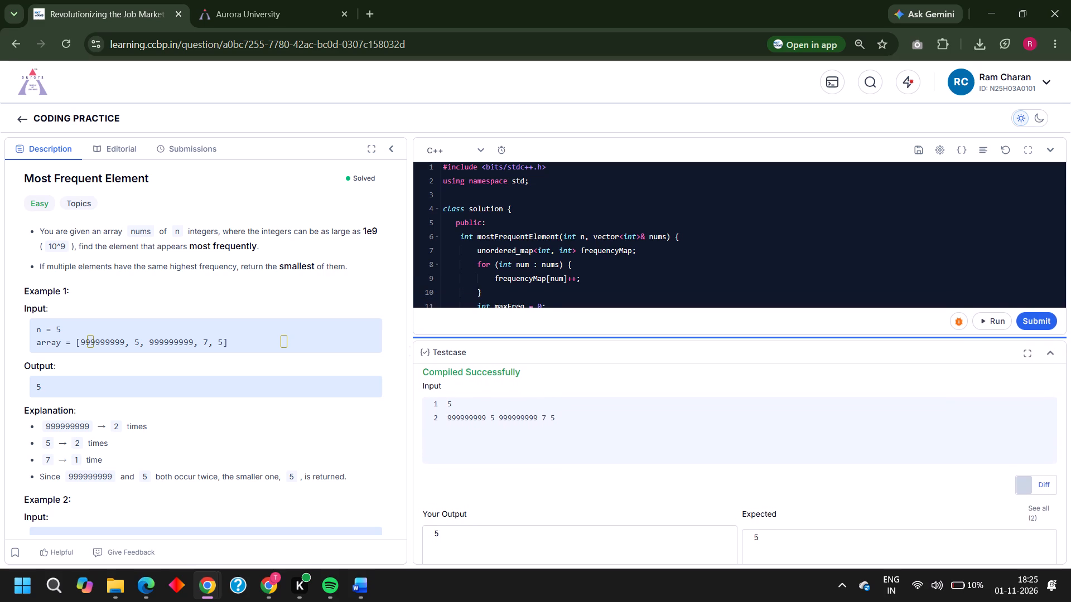
pyautogui.scroll(2, 727, 275)
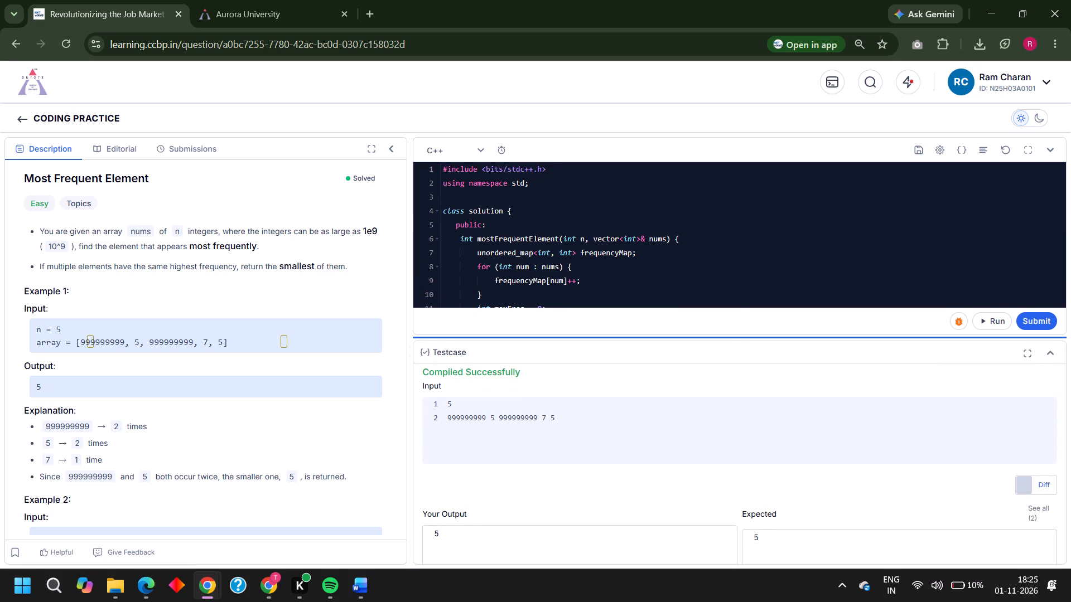
pyautogui.press('super+Print')
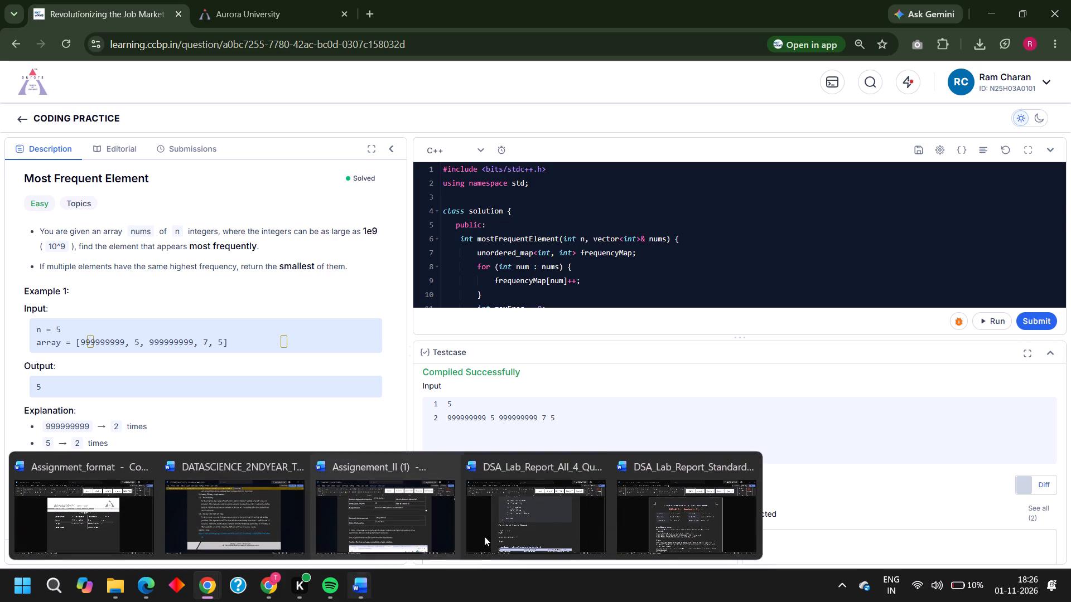
# Switch to the DSA_Lab_Report_All_4_Questions Word document and paste the screenshot under Execution Output / Screenshot Placement.
pyautogui.click(547, 523)
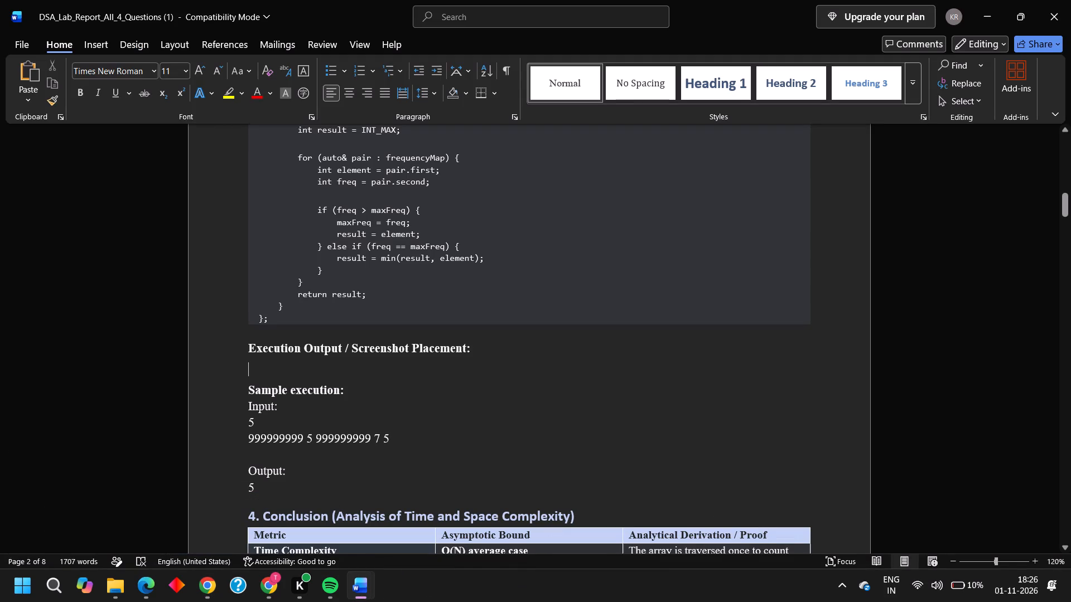
pyautogui.hotkey('ctrl', 'v')
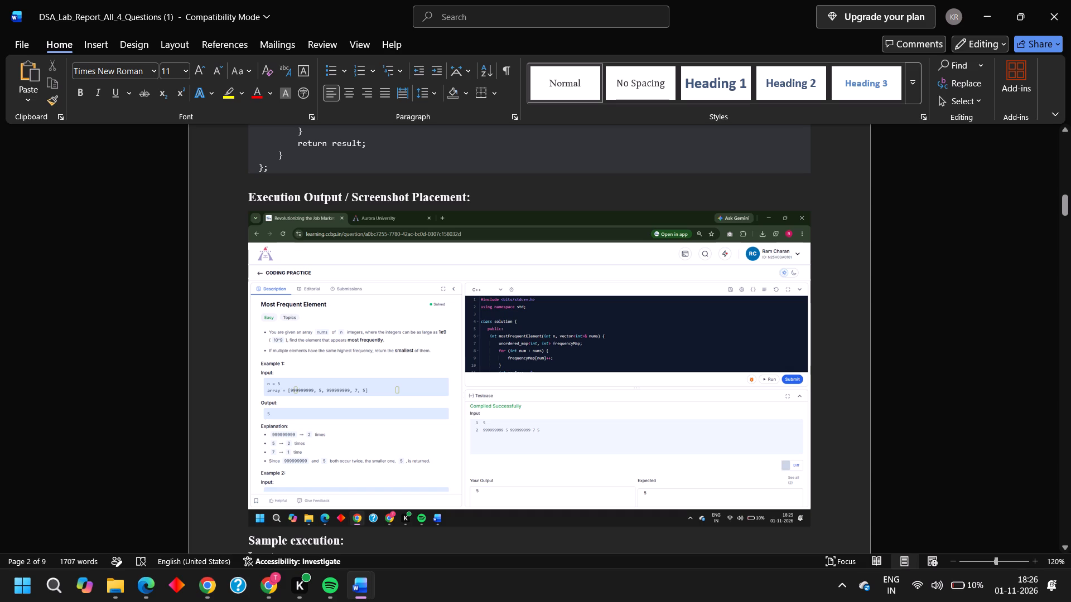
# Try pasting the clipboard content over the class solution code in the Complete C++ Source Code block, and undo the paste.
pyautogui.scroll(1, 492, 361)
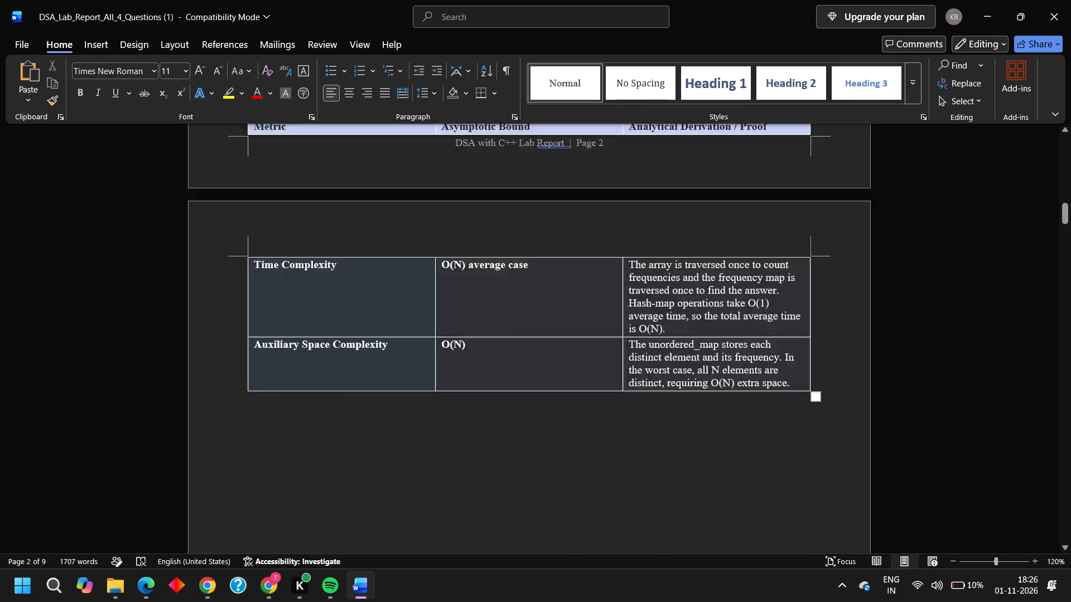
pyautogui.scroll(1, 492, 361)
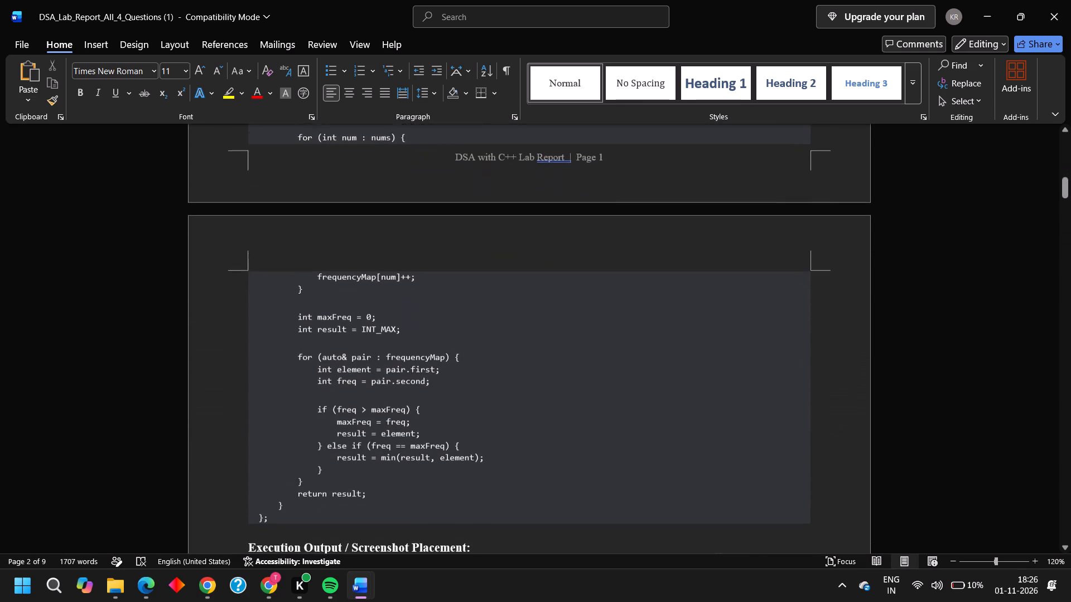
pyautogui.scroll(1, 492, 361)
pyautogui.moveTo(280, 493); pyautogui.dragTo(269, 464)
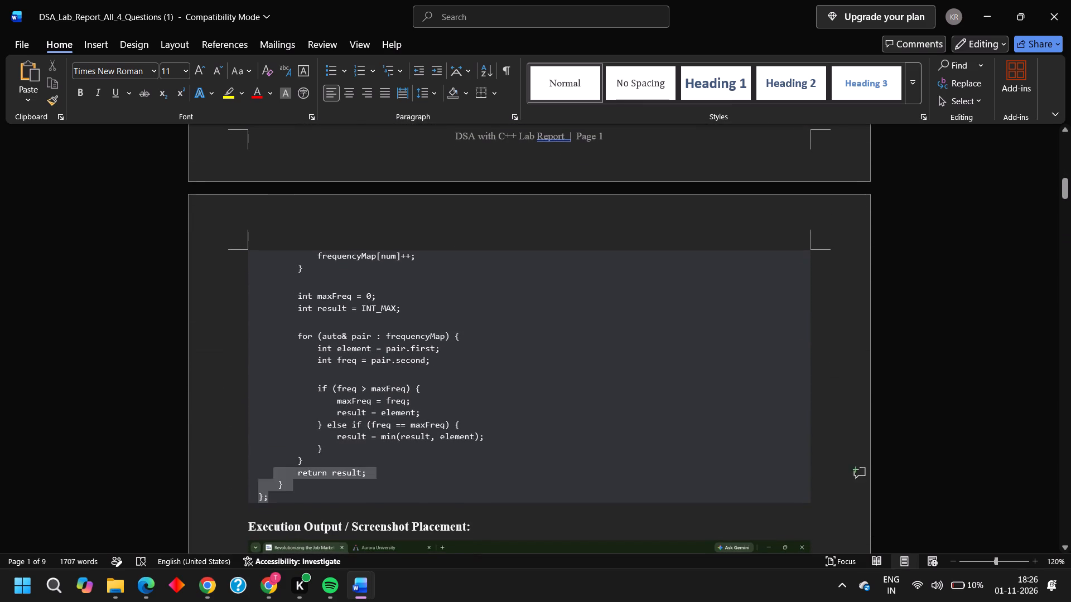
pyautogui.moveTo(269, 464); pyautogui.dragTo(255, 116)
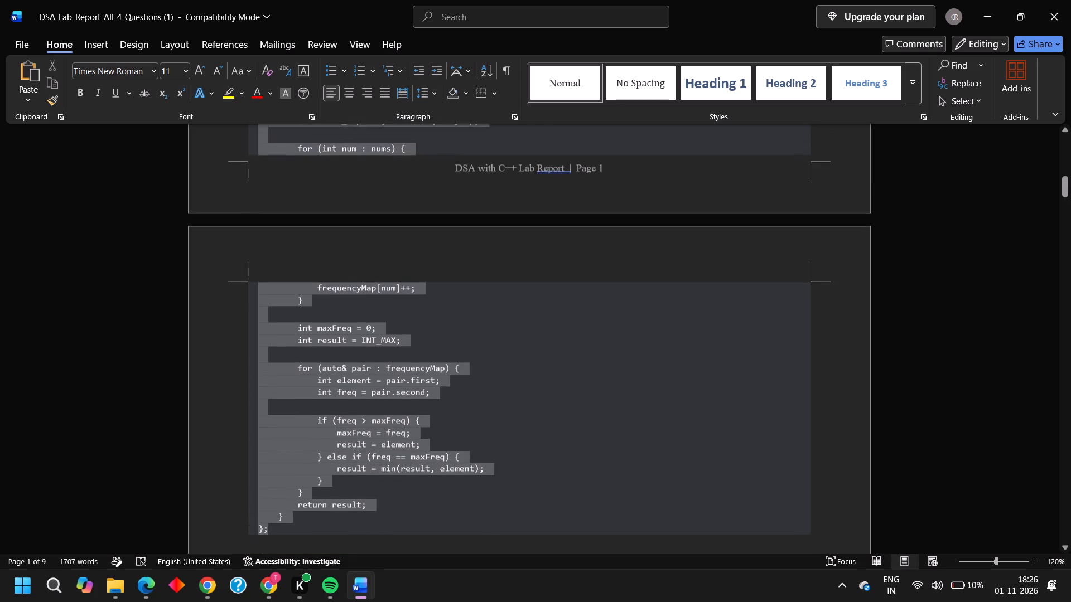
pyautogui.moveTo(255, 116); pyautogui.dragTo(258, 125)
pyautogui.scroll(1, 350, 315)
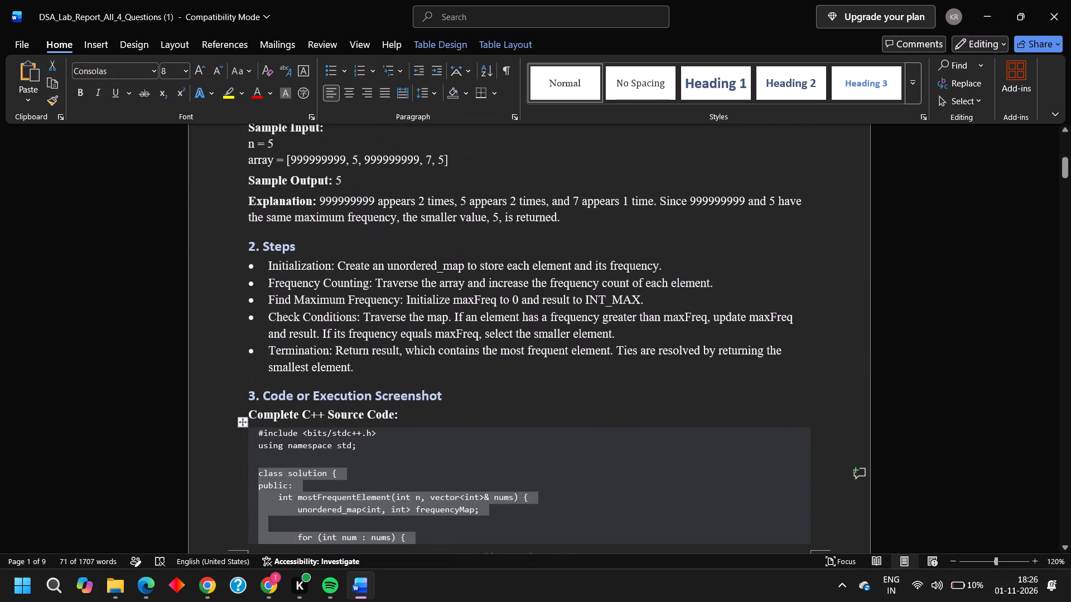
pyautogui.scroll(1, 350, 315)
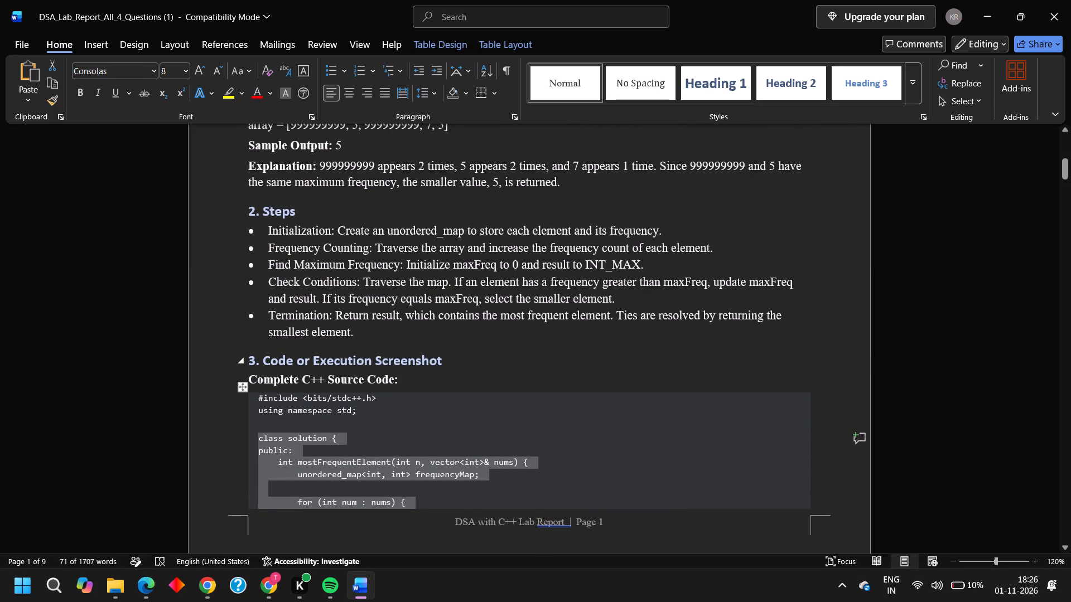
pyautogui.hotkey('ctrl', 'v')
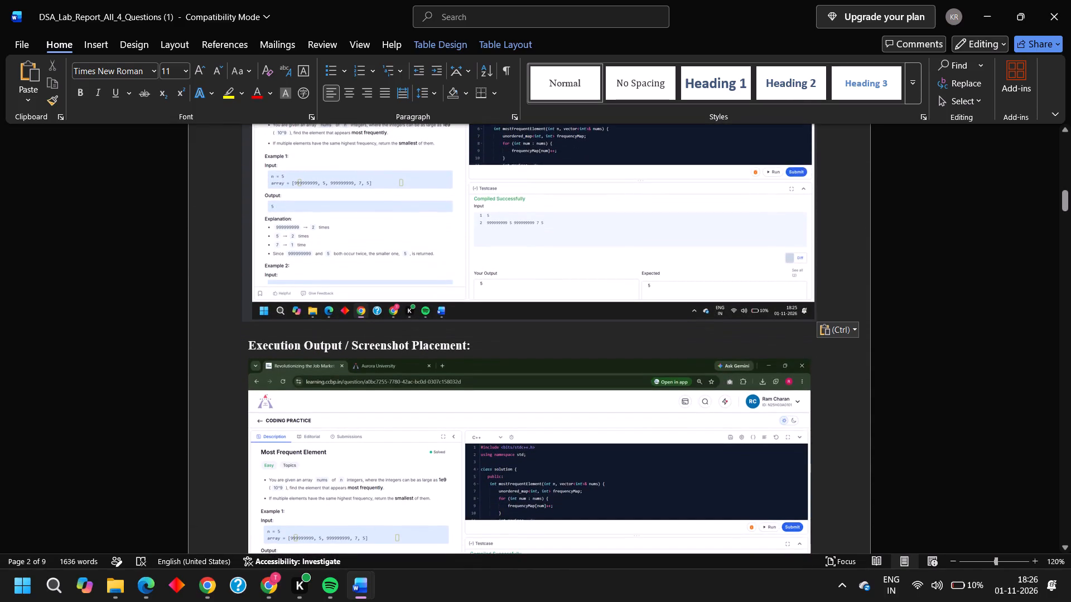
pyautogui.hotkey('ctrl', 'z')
# Switch to the coding practice page in Chrome and copy the code from "class solution {" through the closing "};".
pyautogui.hotkey('alt', 'Tab')
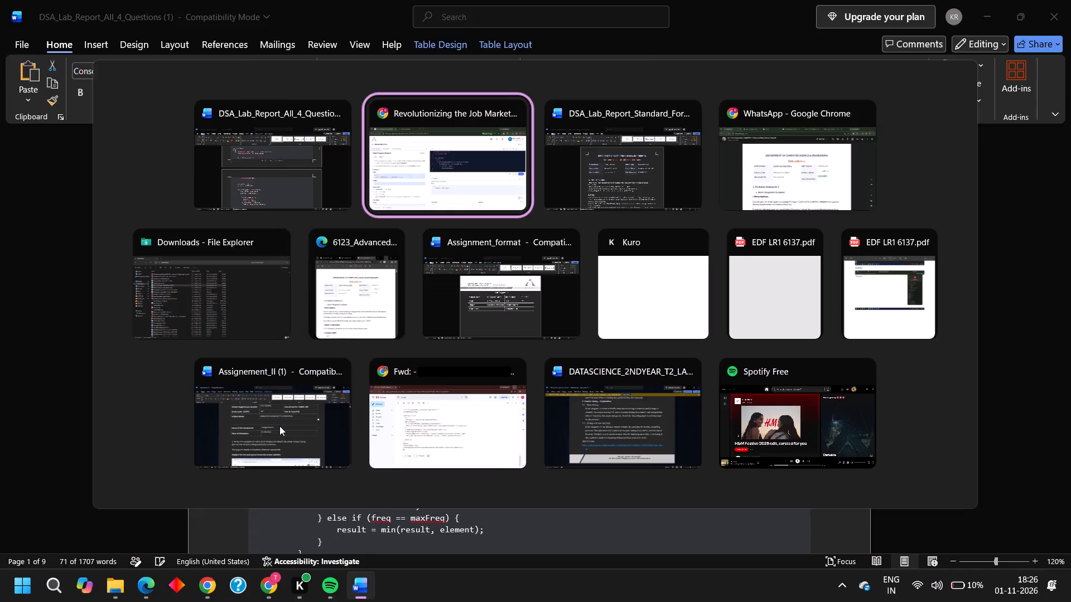
pyautogui.doubleClick(529, 258)
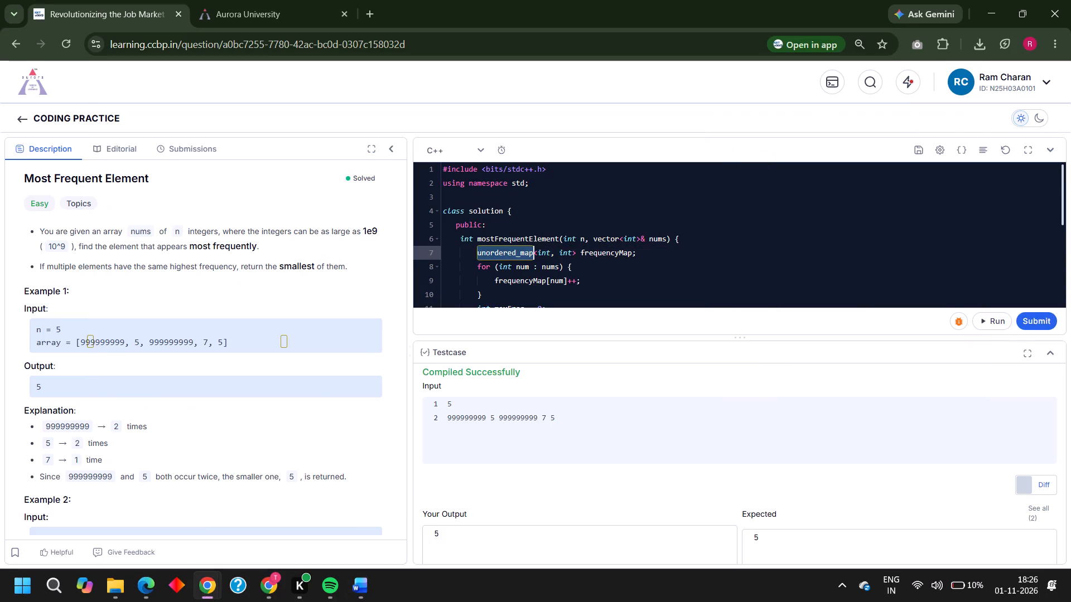
pyautogui.moveTo(444, 212); pyautogui.dragTo(652, 341)
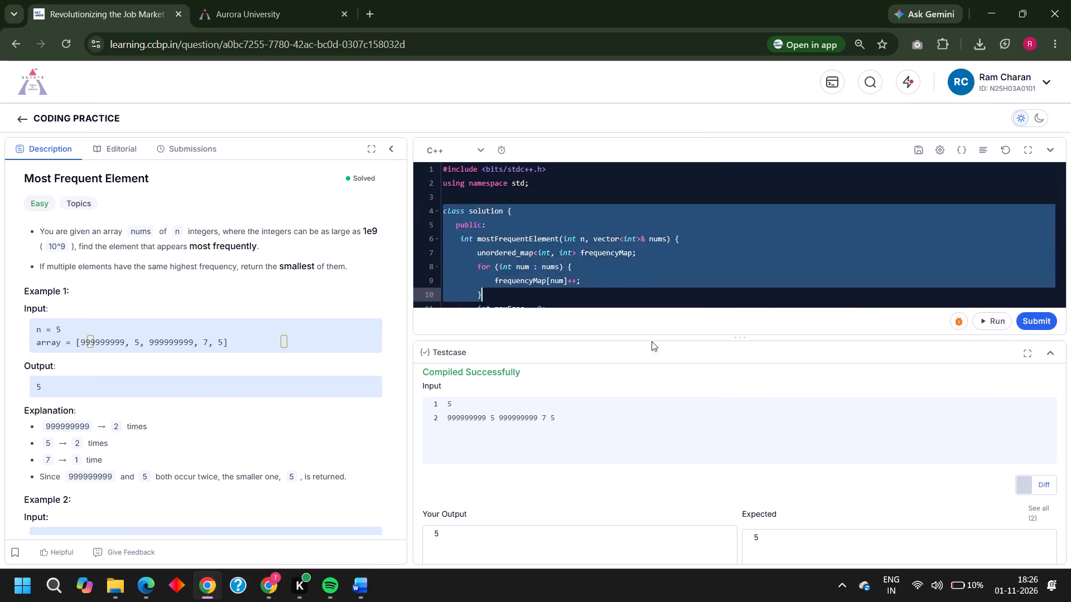
pyautogui.moveTo(652, 341); pyautogui.dragTo(687, 406)
pyautogui.hotkey('ctrl', 'c')
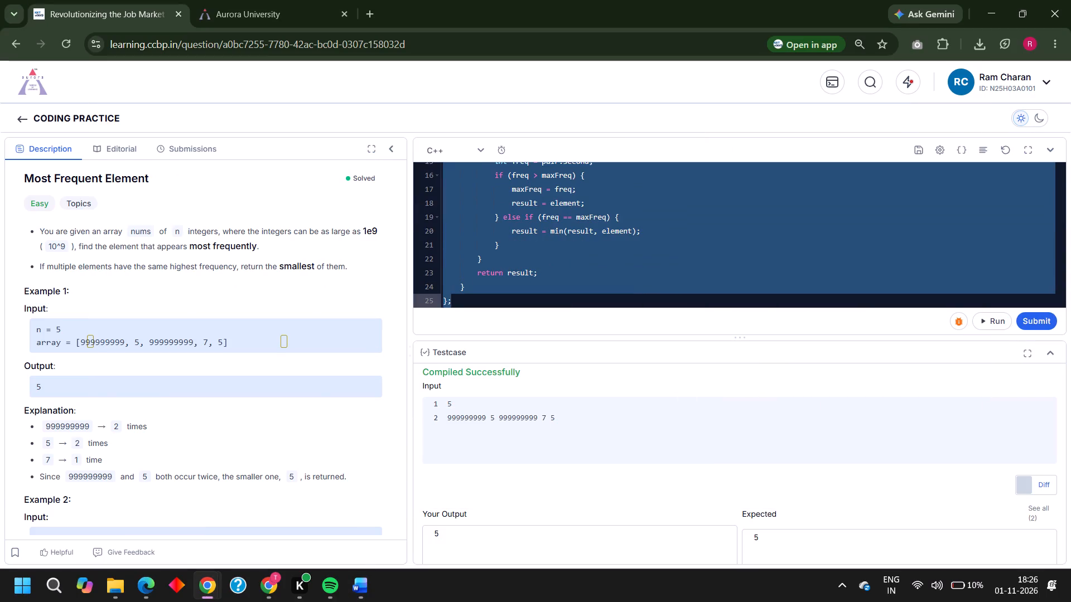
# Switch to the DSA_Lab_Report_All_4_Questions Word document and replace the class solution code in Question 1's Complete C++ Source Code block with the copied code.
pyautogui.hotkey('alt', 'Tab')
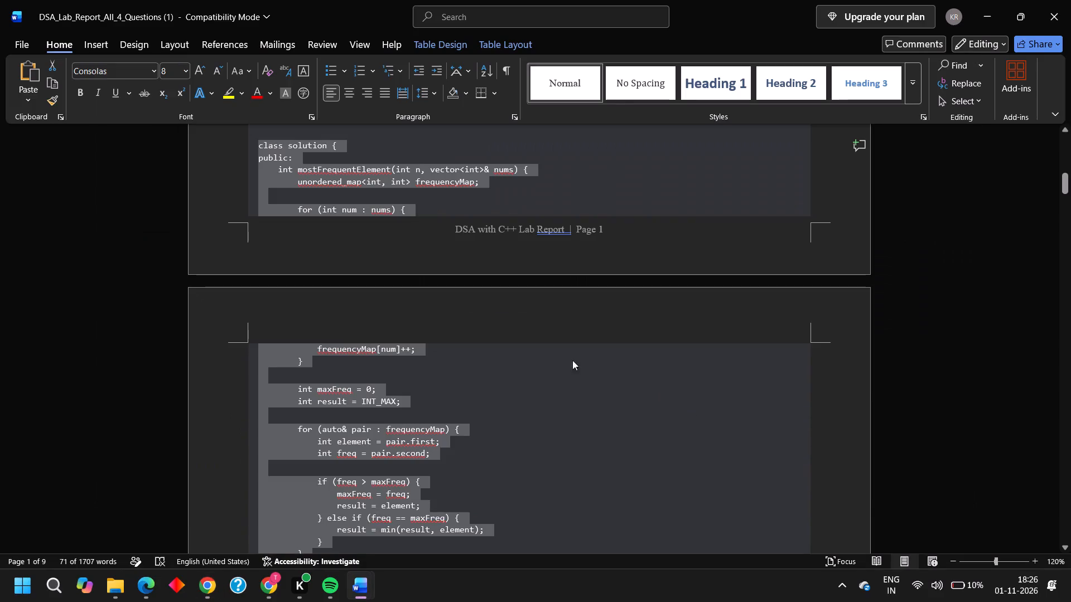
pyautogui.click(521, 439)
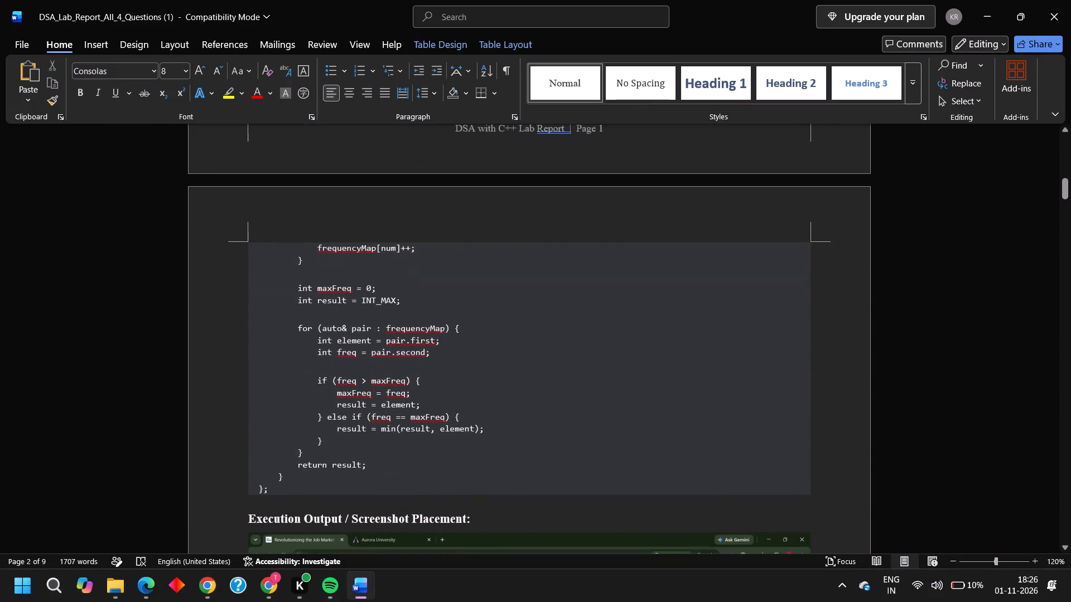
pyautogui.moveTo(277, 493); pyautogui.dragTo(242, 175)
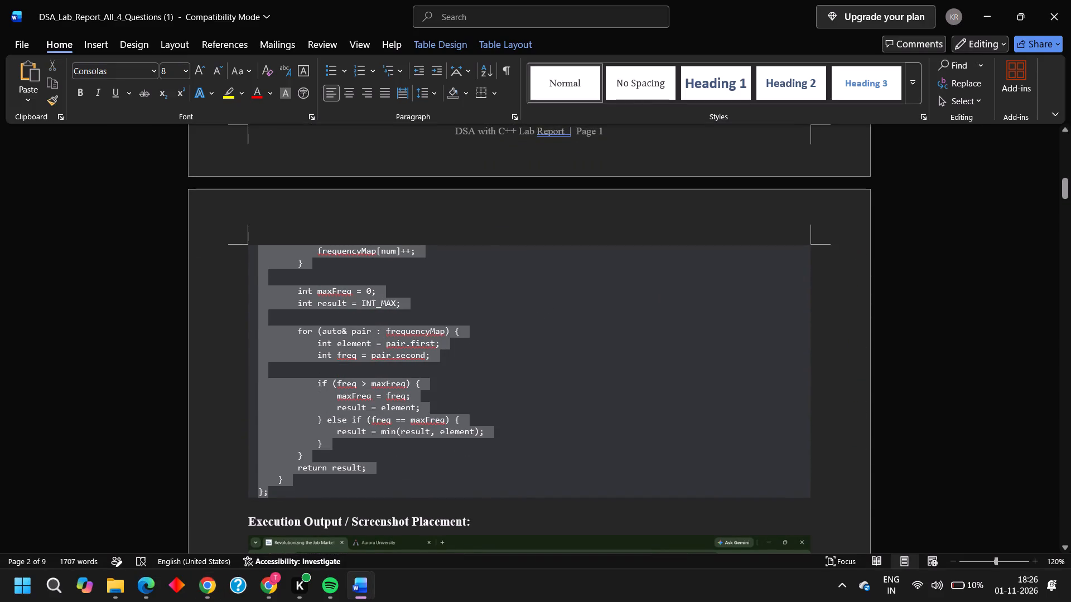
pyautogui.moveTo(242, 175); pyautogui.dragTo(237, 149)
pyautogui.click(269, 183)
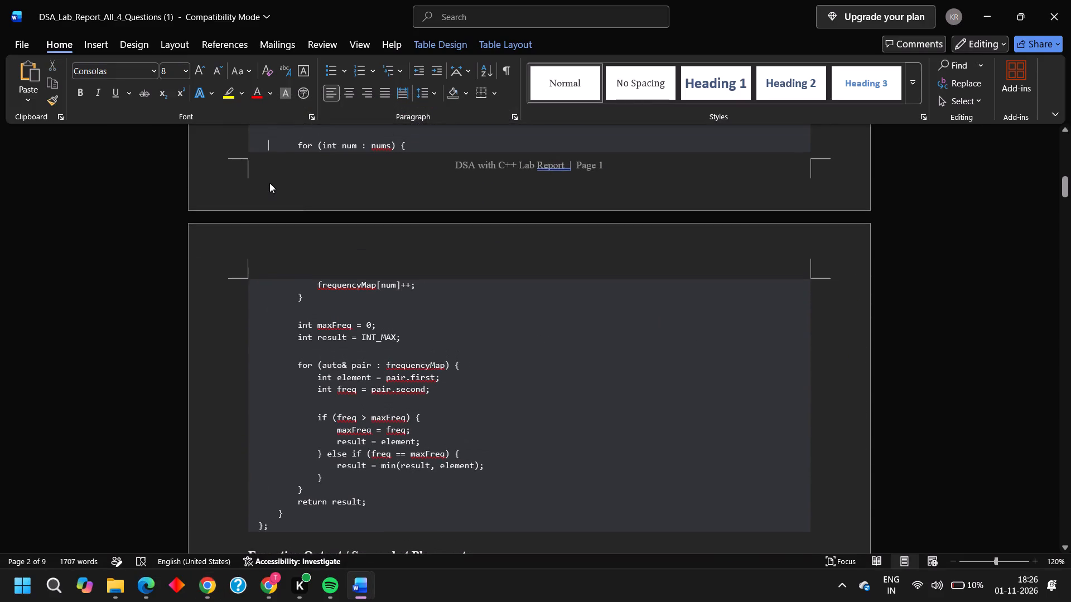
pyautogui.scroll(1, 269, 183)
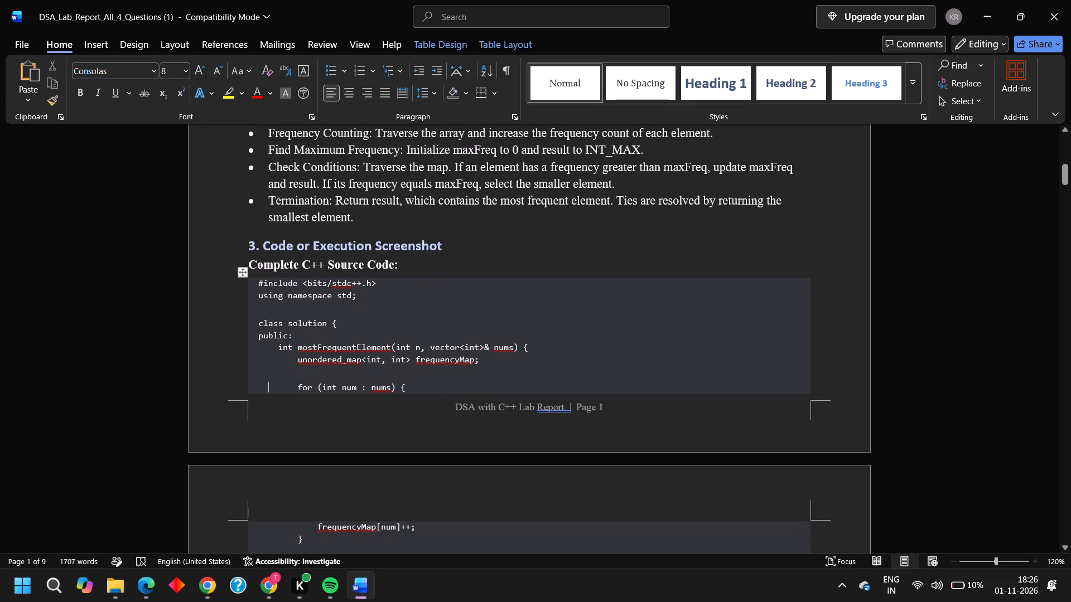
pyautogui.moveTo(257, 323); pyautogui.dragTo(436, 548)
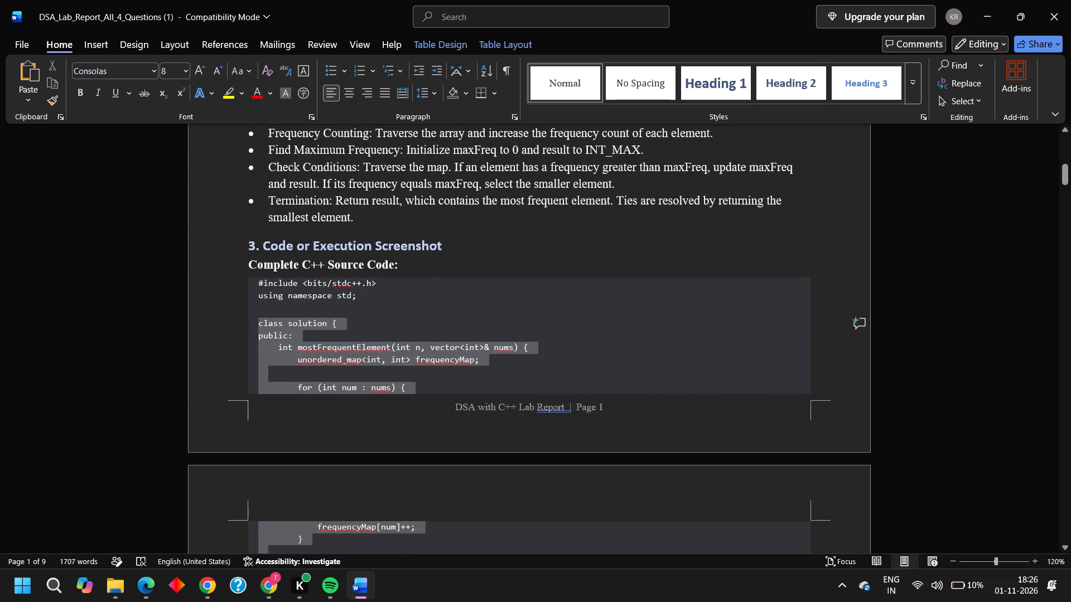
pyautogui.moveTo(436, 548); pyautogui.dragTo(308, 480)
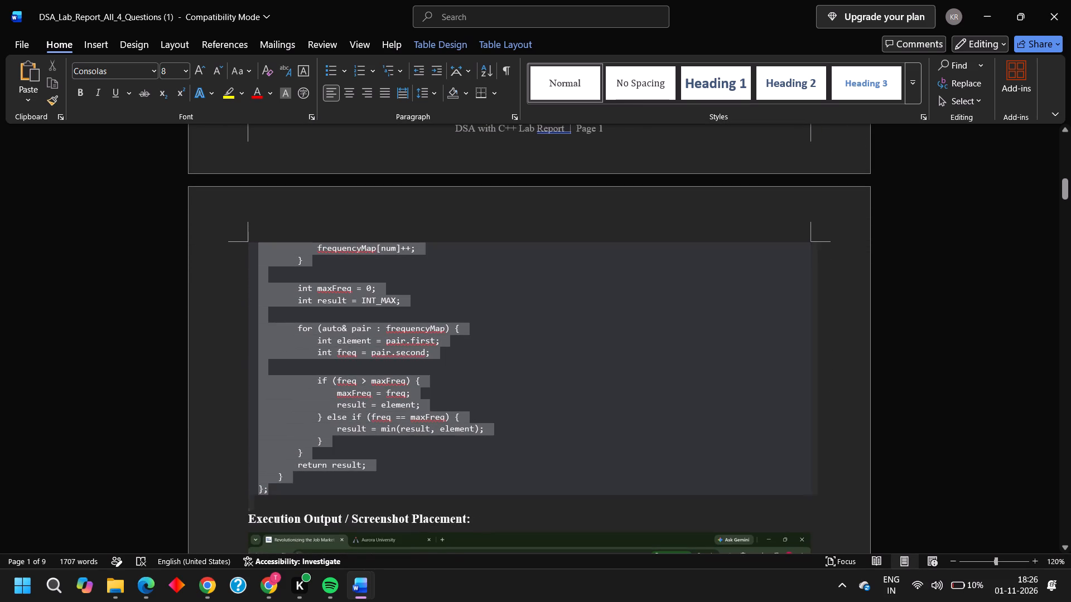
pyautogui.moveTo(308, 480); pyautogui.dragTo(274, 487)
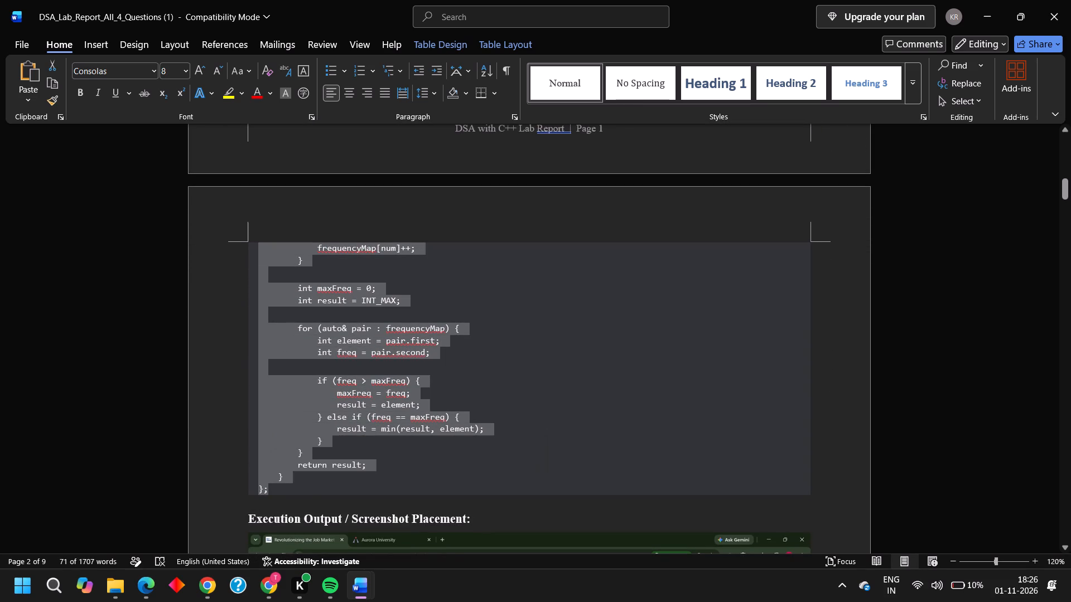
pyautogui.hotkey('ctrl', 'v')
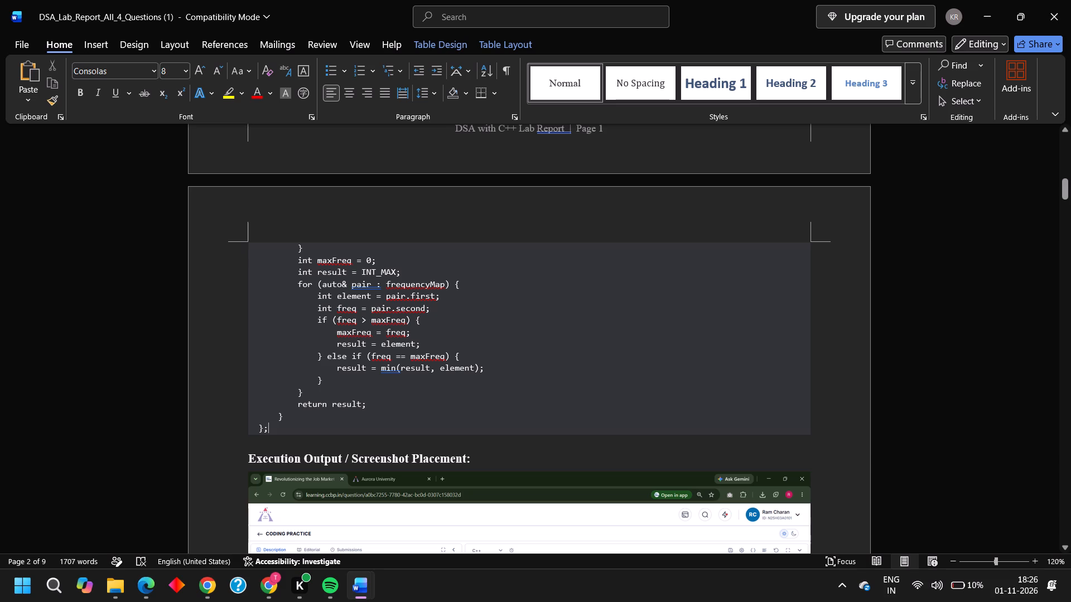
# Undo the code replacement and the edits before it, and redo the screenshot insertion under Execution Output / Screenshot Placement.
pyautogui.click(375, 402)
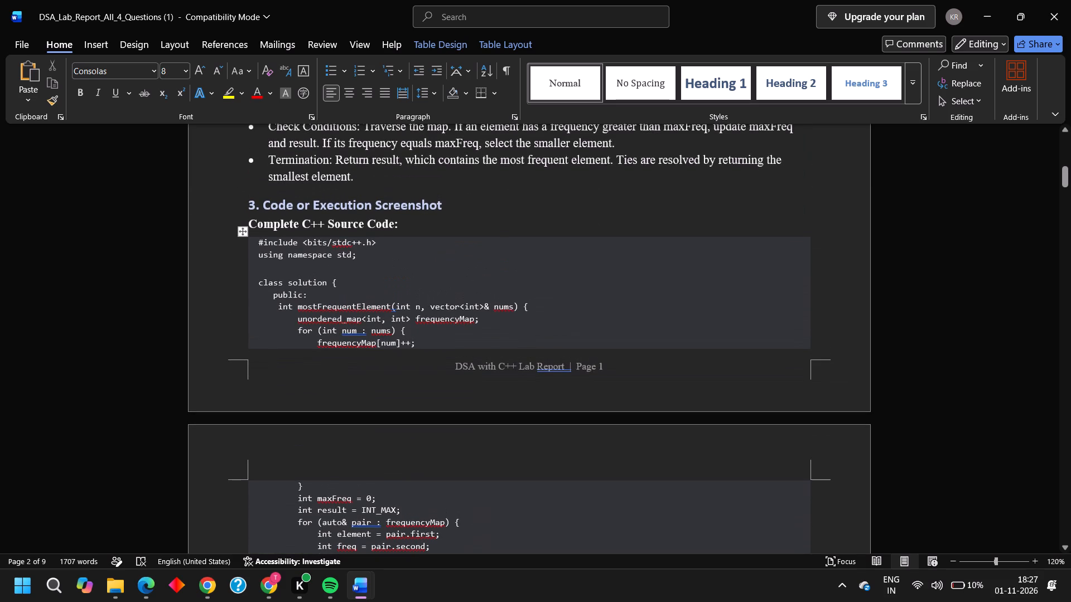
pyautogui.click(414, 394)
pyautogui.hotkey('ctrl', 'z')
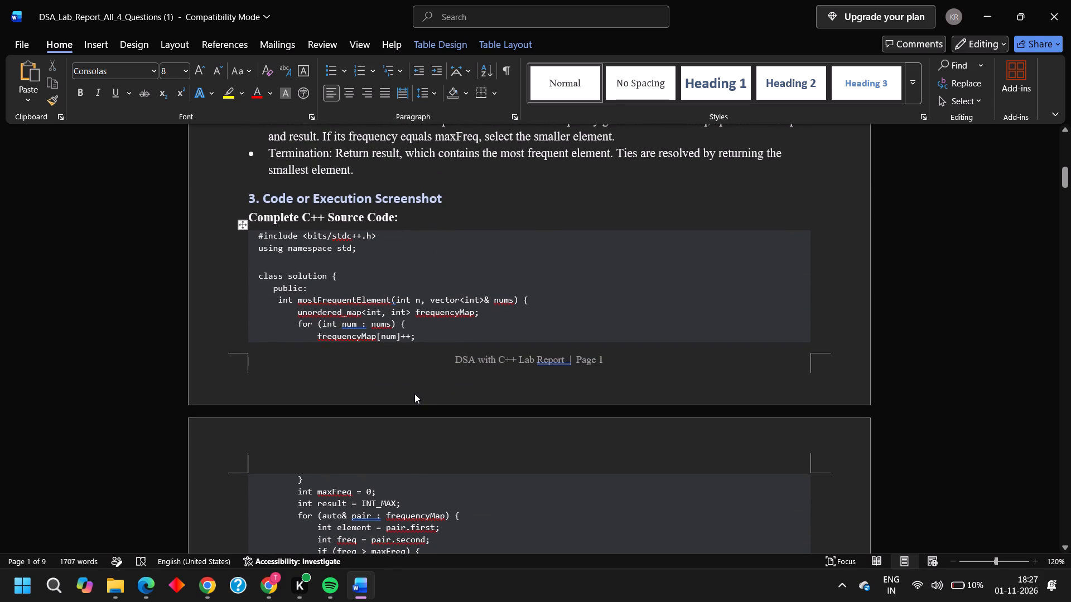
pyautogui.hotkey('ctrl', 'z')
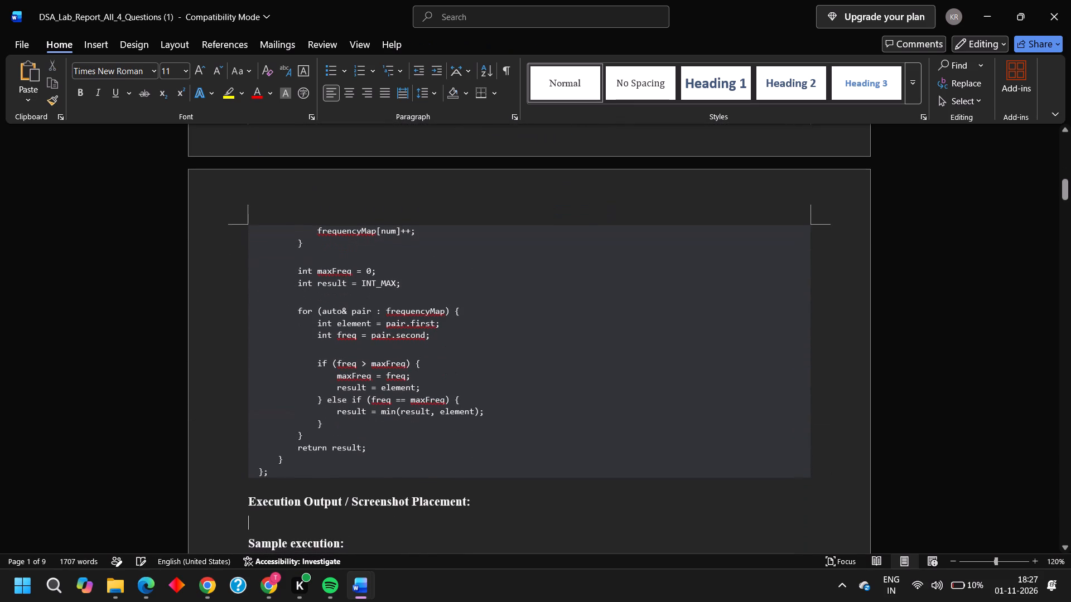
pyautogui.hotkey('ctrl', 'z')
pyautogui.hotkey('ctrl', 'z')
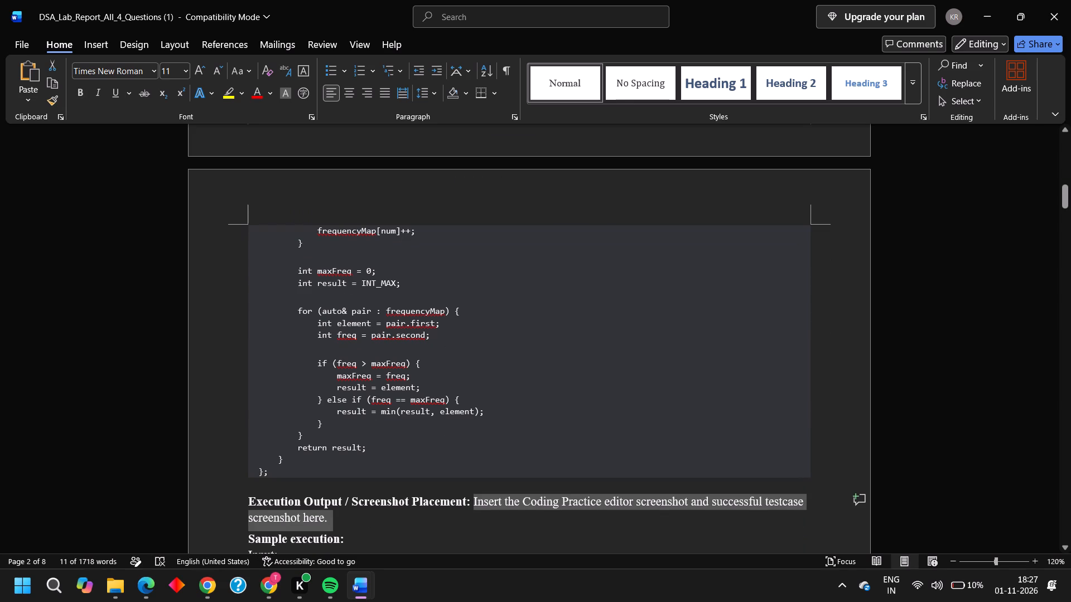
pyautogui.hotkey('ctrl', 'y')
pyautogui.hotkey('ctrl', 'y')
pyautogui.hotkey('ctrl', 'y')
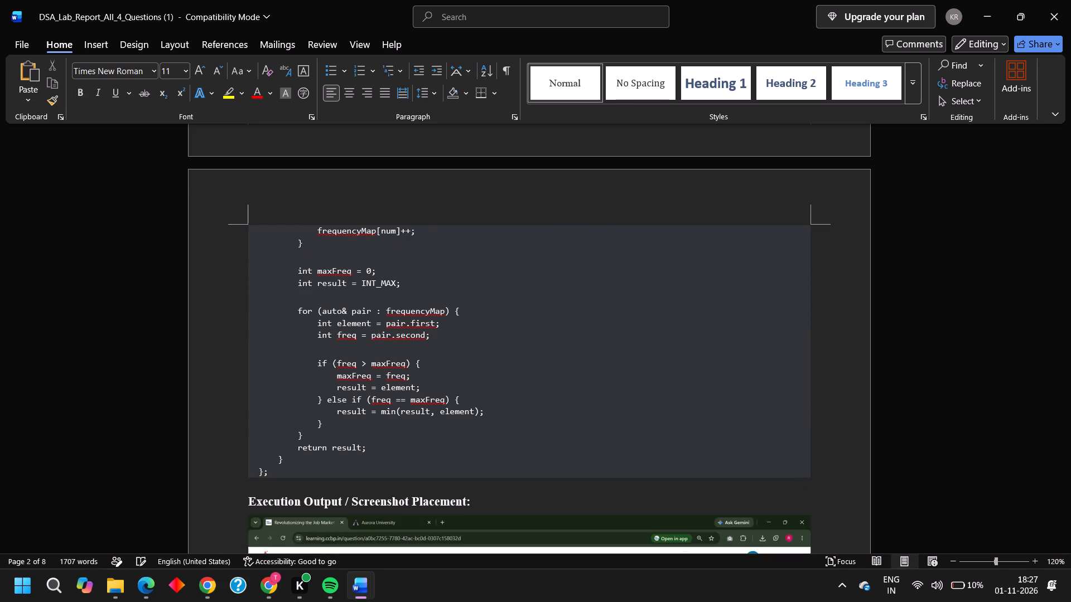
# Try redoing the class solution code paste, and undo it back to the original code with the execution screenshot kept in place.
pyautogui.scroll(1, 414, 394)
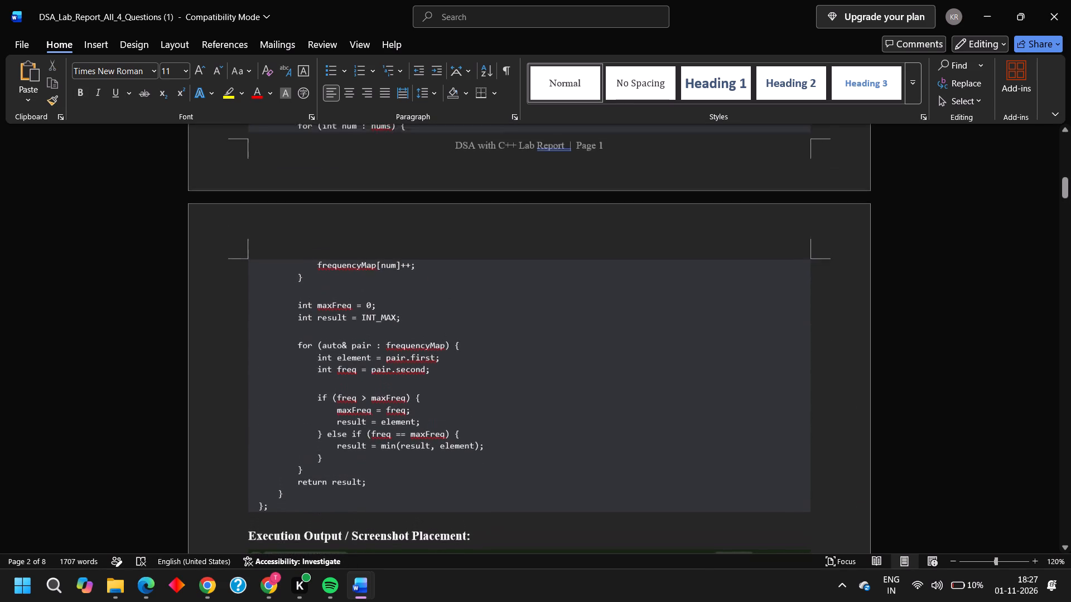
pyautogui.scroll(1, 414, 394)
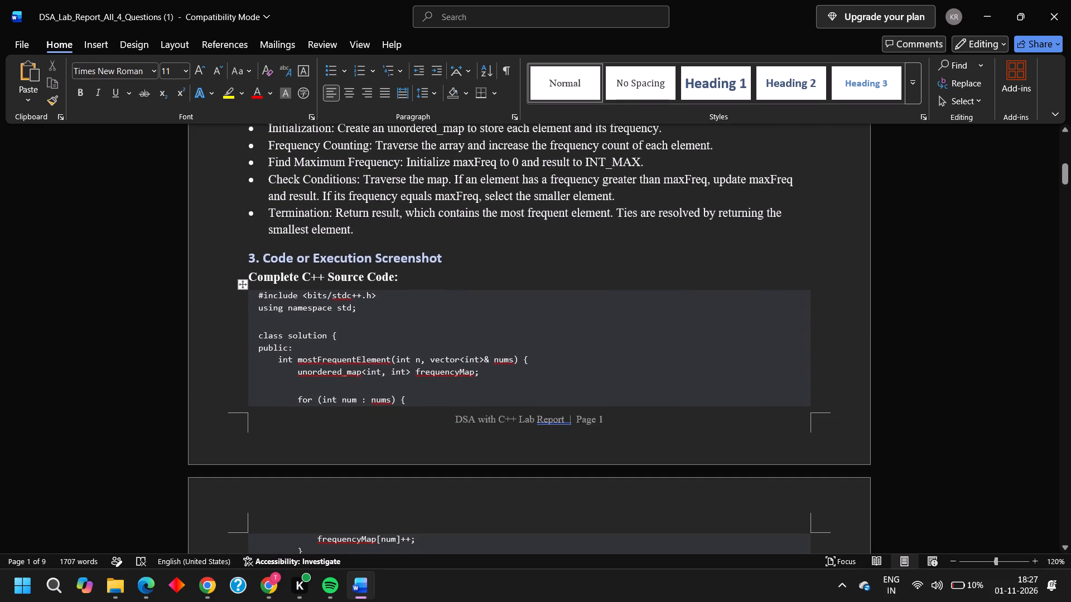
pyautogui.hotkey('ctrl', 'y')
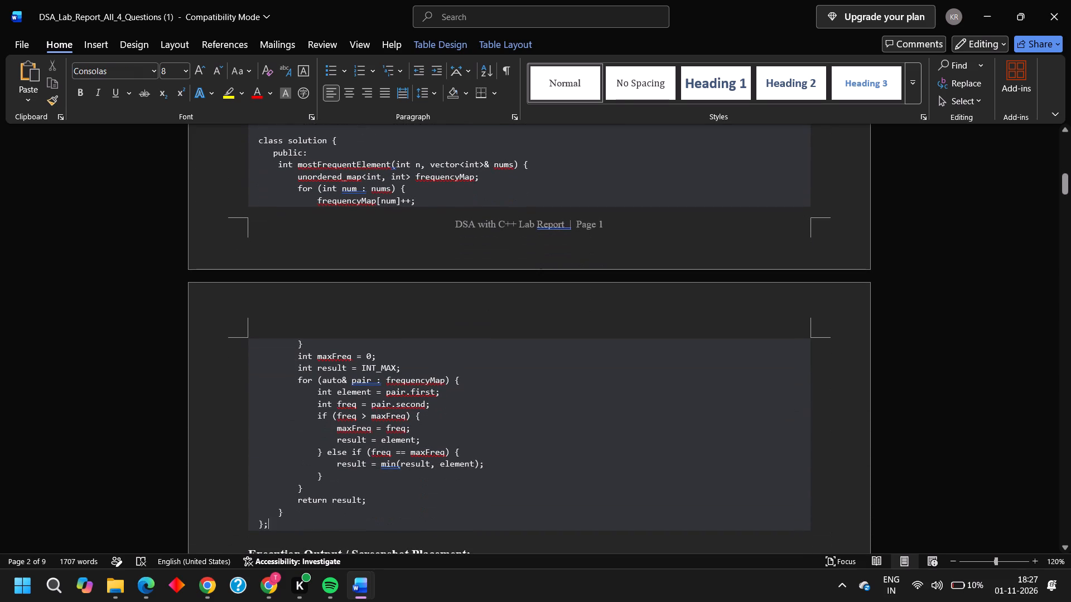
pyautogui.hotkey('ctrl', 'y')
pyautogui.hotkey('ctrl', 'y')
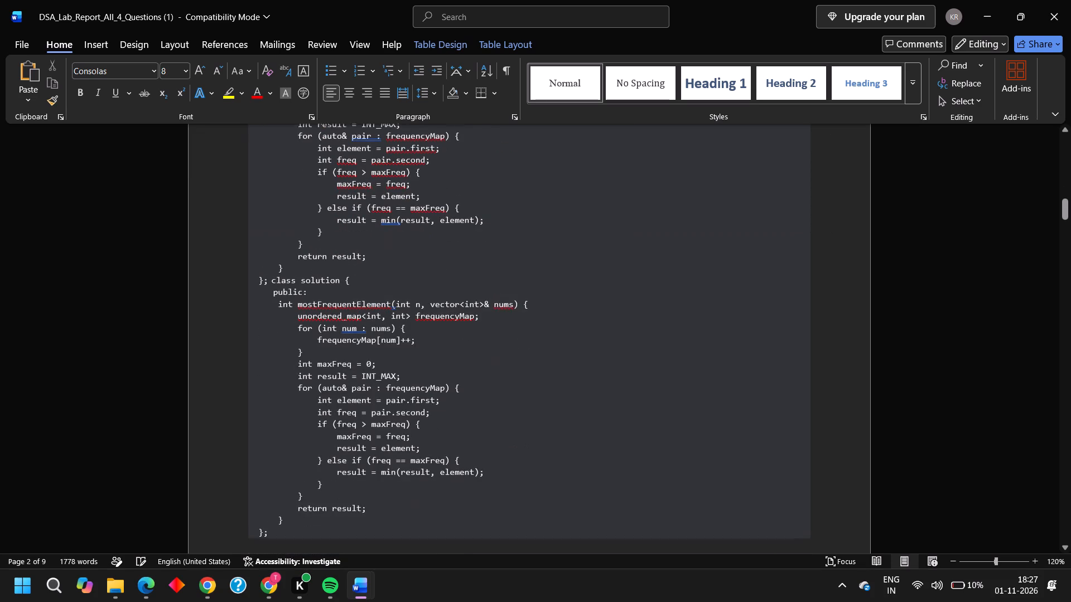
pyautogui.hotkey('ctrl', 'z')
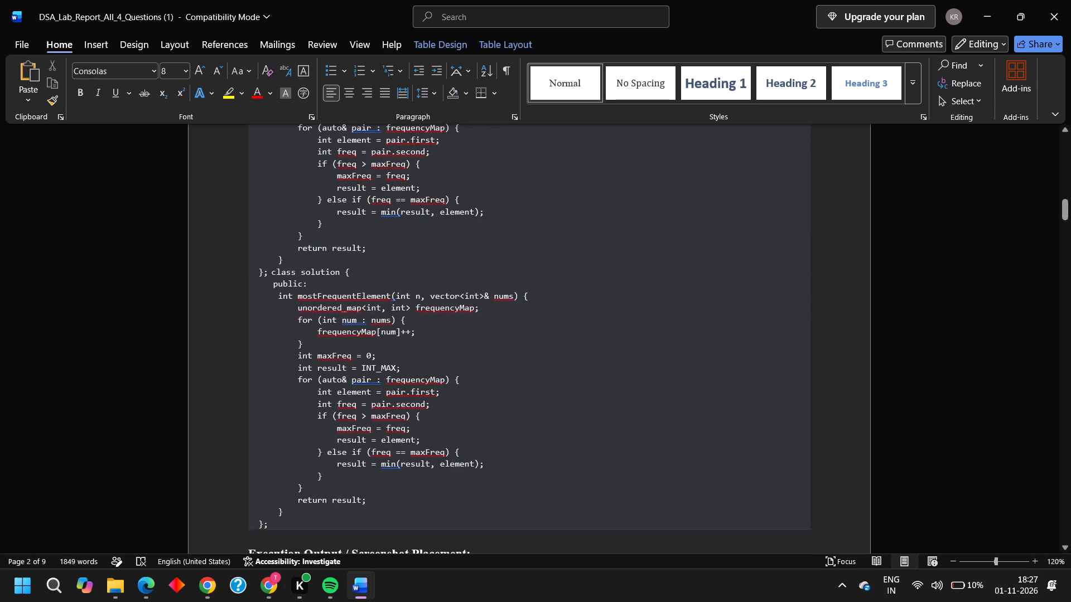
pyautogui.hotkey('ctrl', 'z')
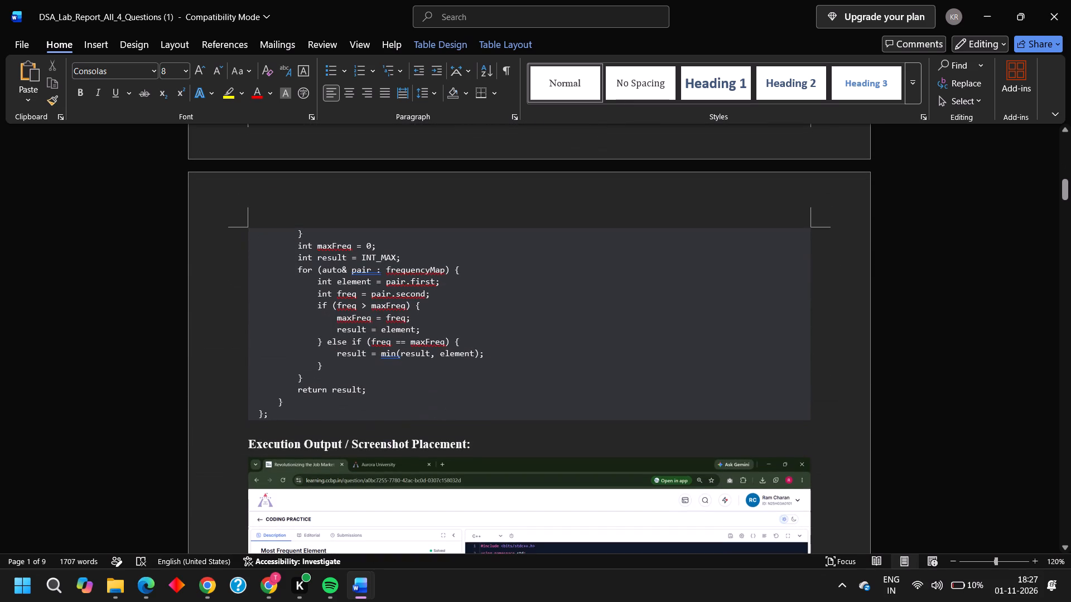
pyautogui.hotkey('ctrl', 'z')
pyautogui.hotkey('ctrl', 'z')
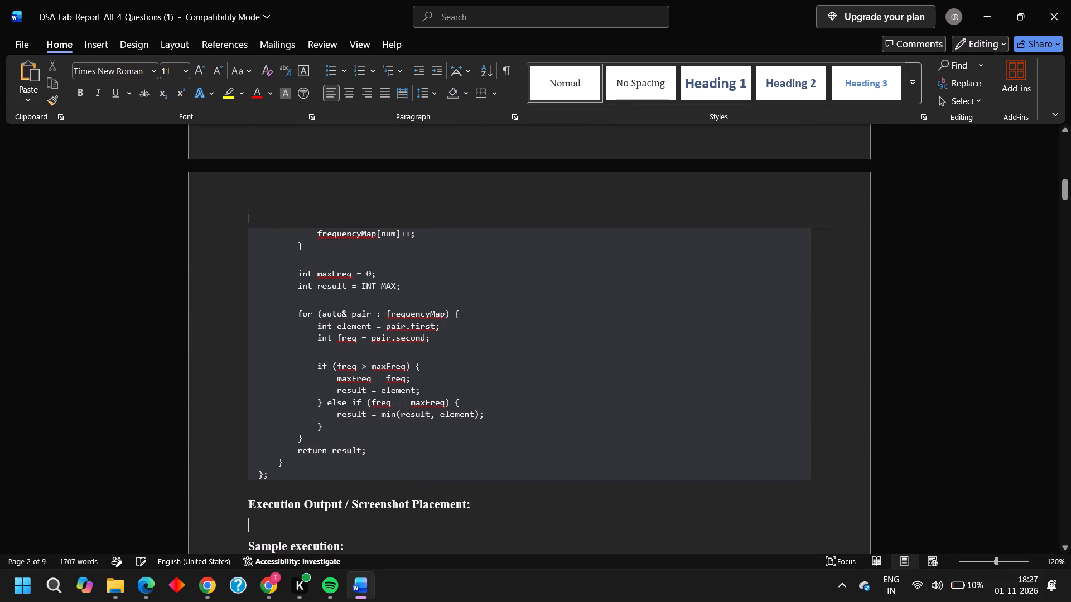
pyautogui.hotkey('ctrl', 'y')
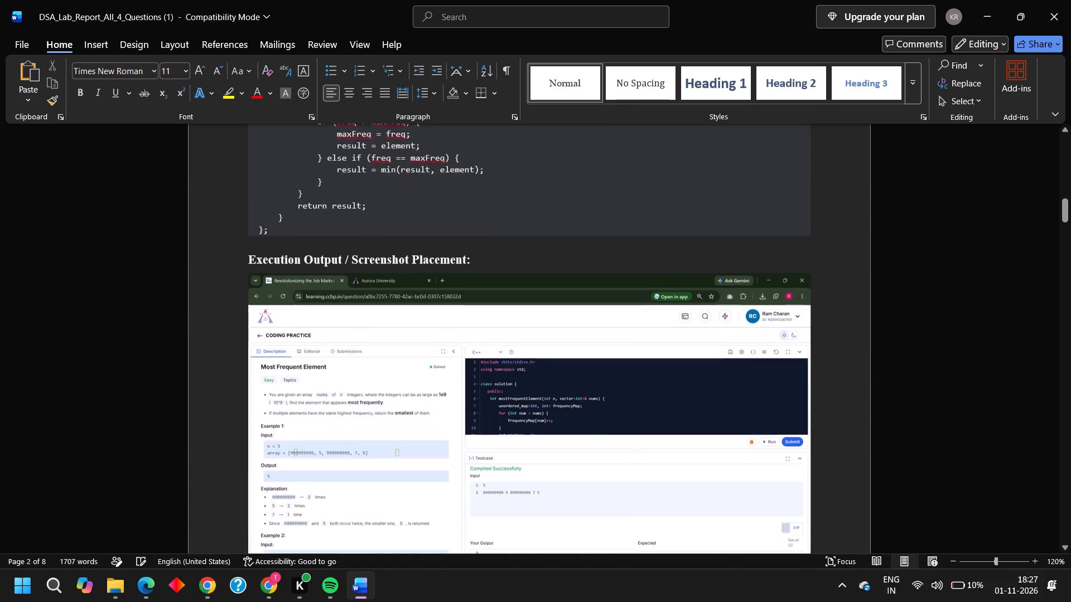
# Review the report's source code blocks and the Most Frequent Element execution screenshot across the pages.
pyautogui.scroll(-1, 484, 382)
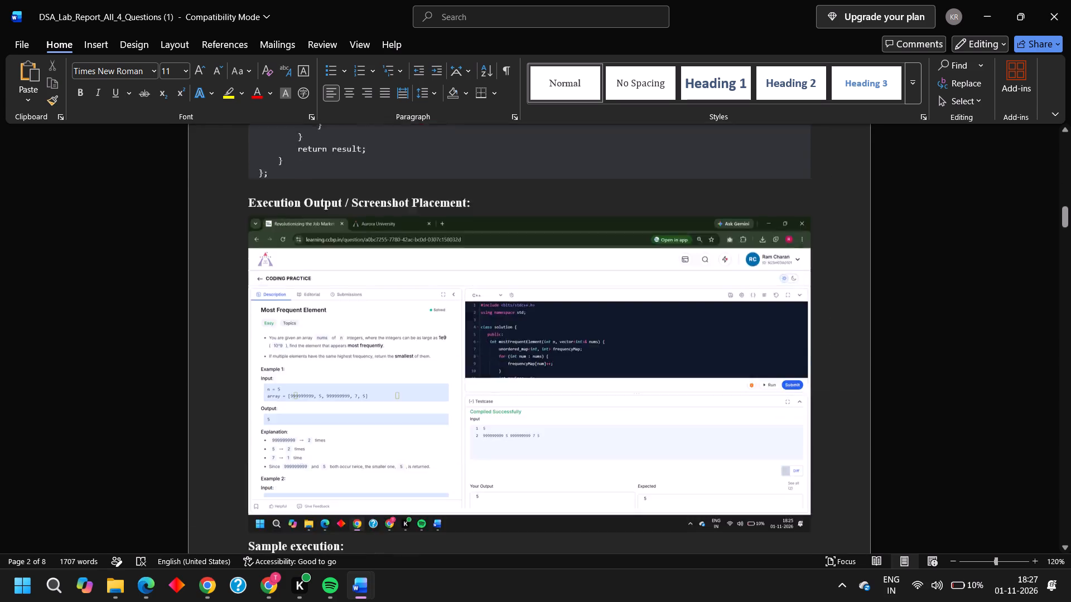
pyautogui.scroll(-1, 484, 382)
pyautogui.scroll(1, 484, 382)
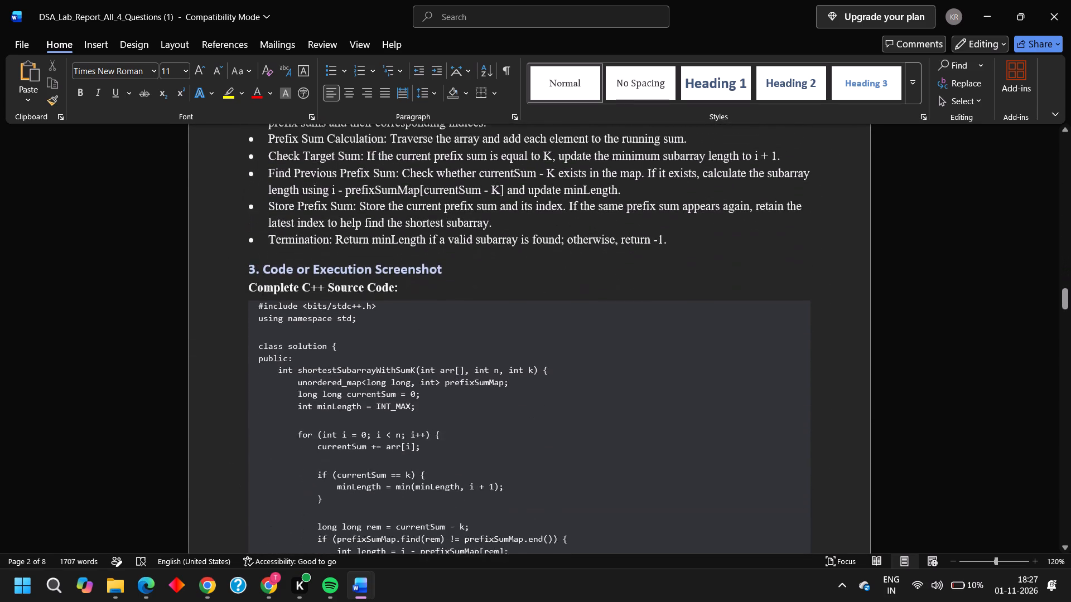
pyautogui.scroll(3, 484, 382)
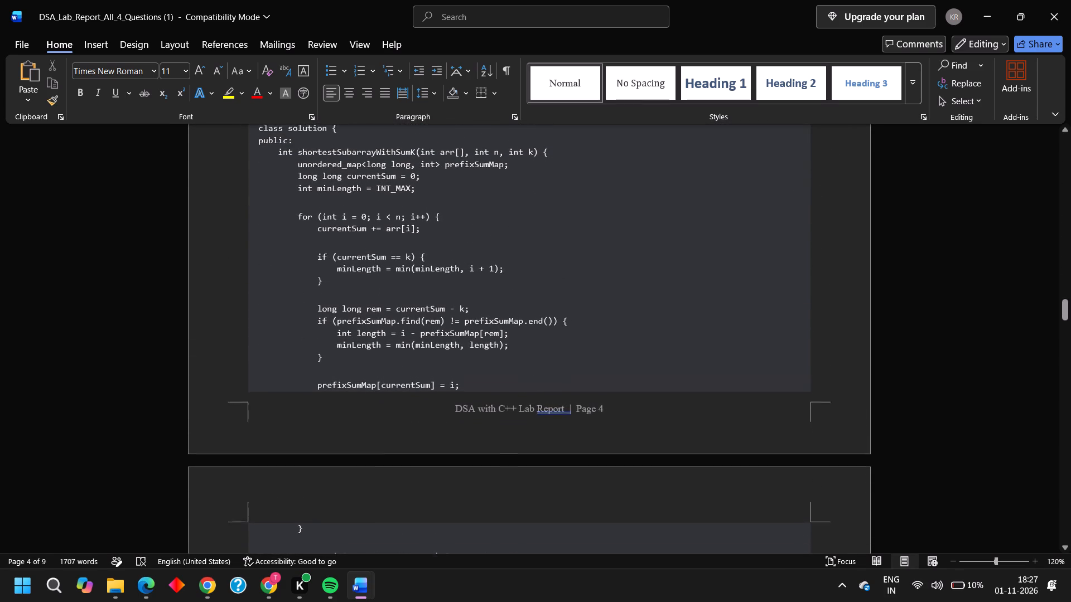
pyautogui.scroll(1, 484, 382)
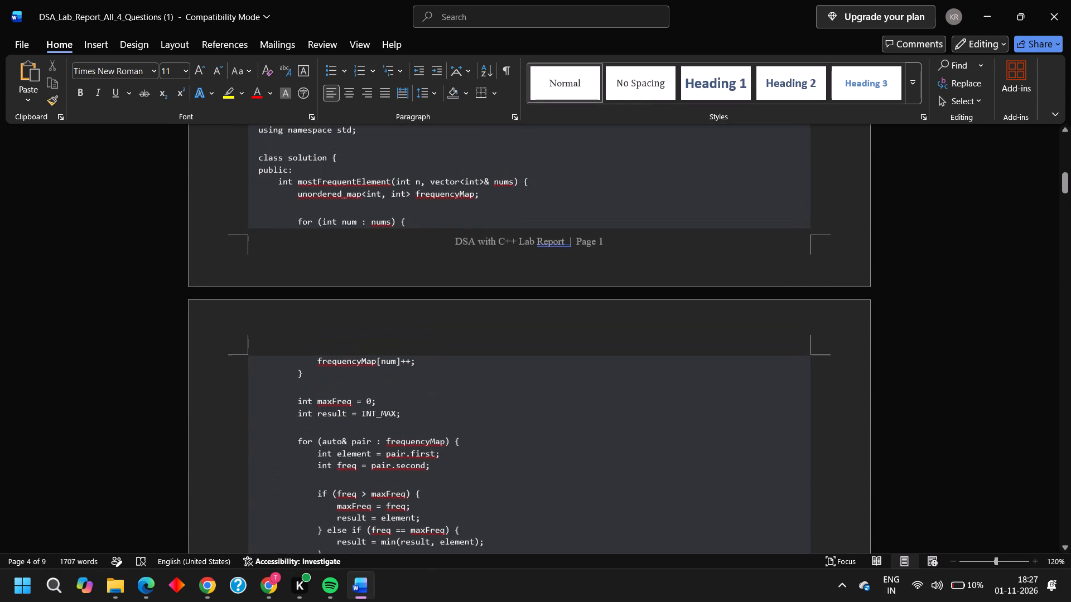
pyautogui.scroll(-1, 484, 382)
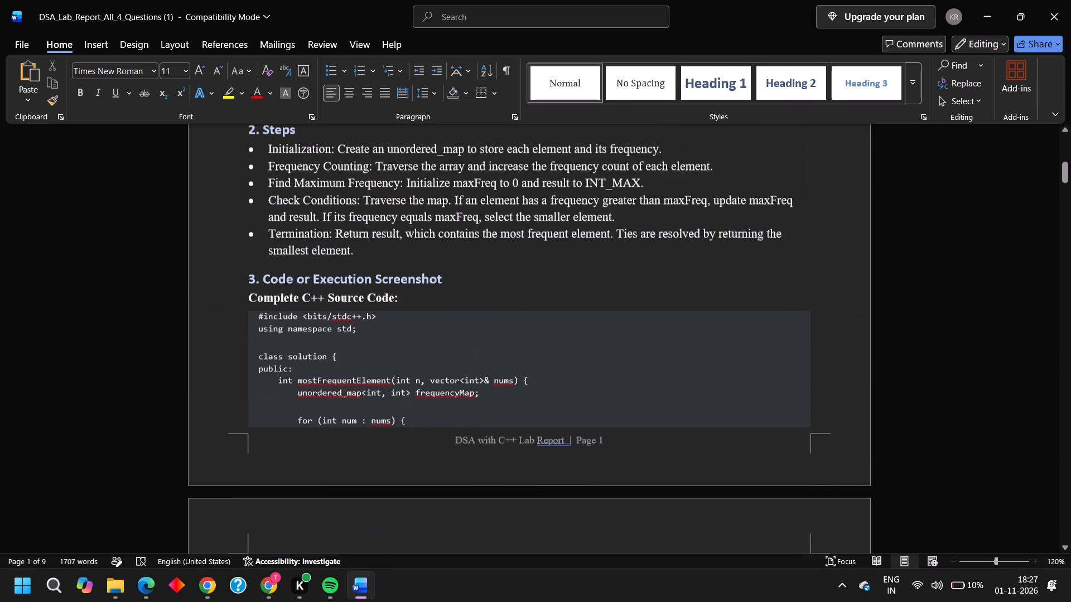
pyautogui.scroll(-1, 484, 382)
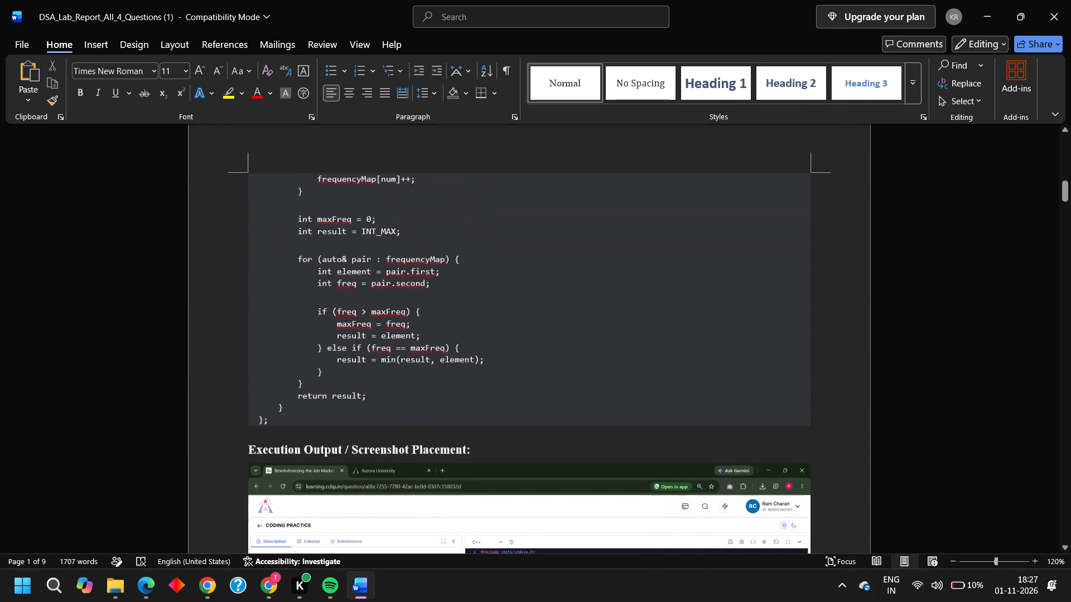
pyautogui.scroll(-2, 484, 382)
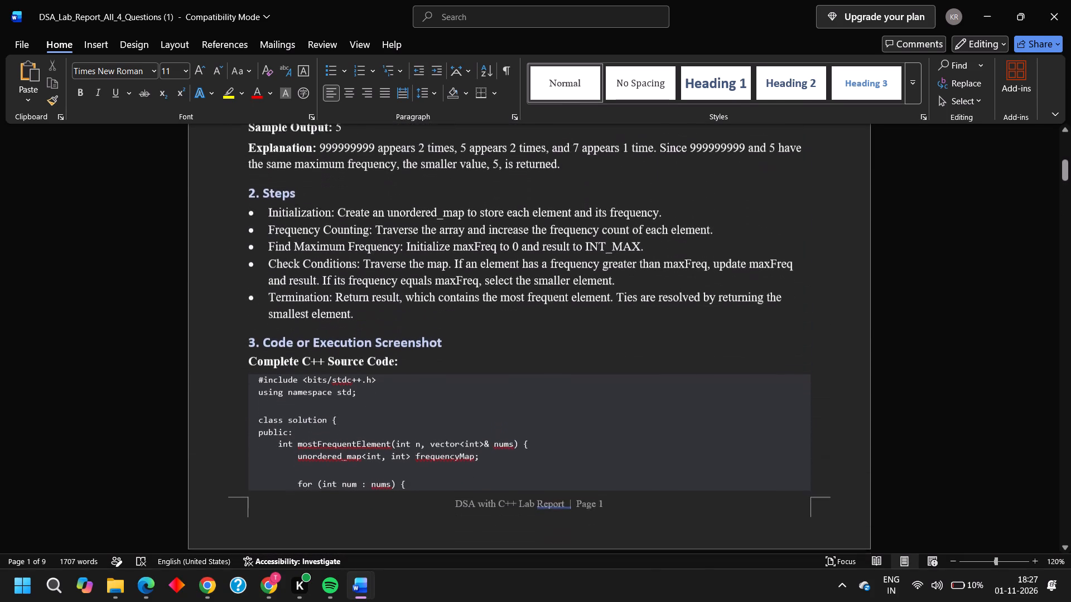
pyautogui.scroll(-1, 484, 382)
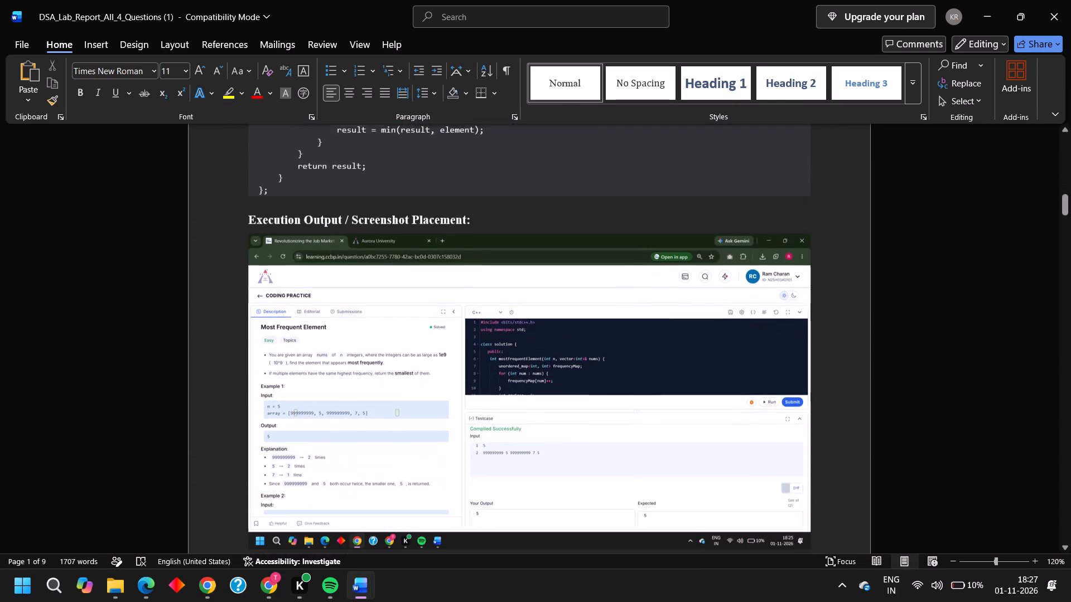
# Insert an empty line before the first question's "4. Conclusion (Analysis of Time and Space Complexity)" heading to push it and its table onto page 3.
pyautogui.scroll(-1, 484, 382)
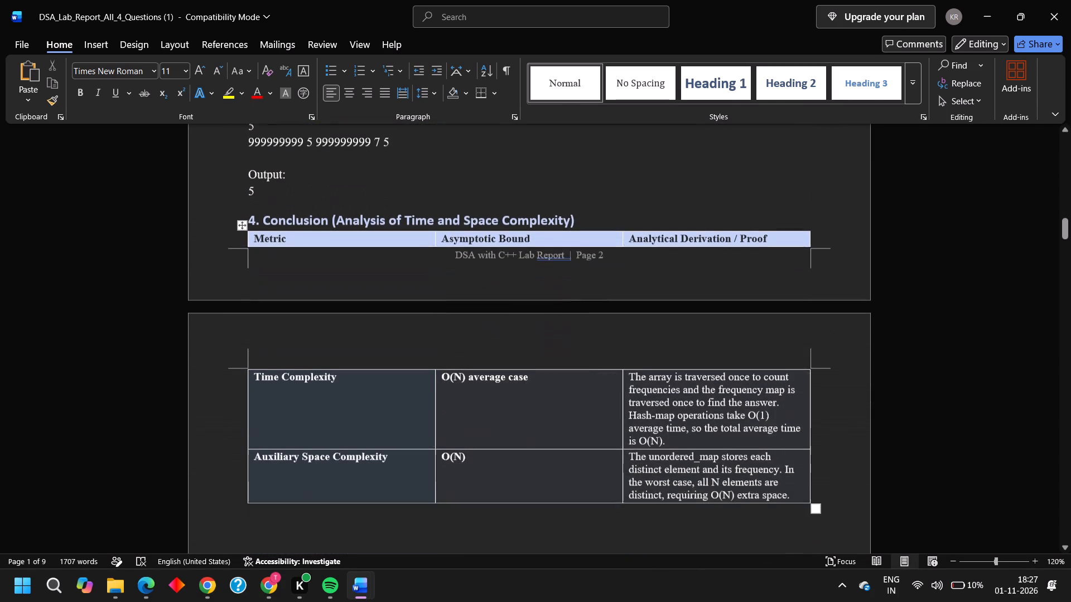
pyautogui.scroll(-1, 484, 382)
pyautogui.click(284, 246)
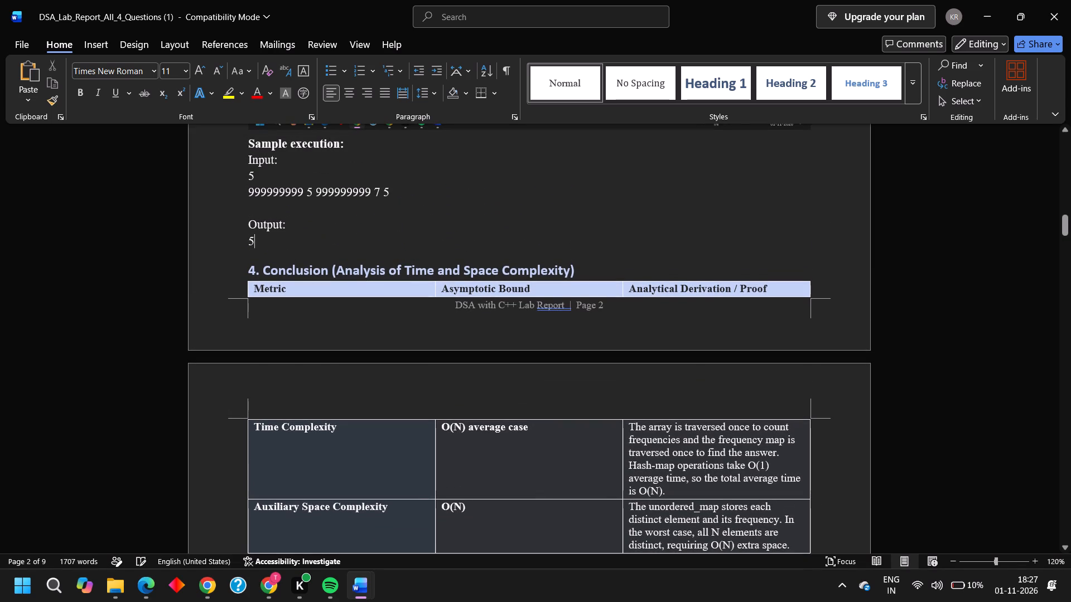
pyautogui.click(292, 259)
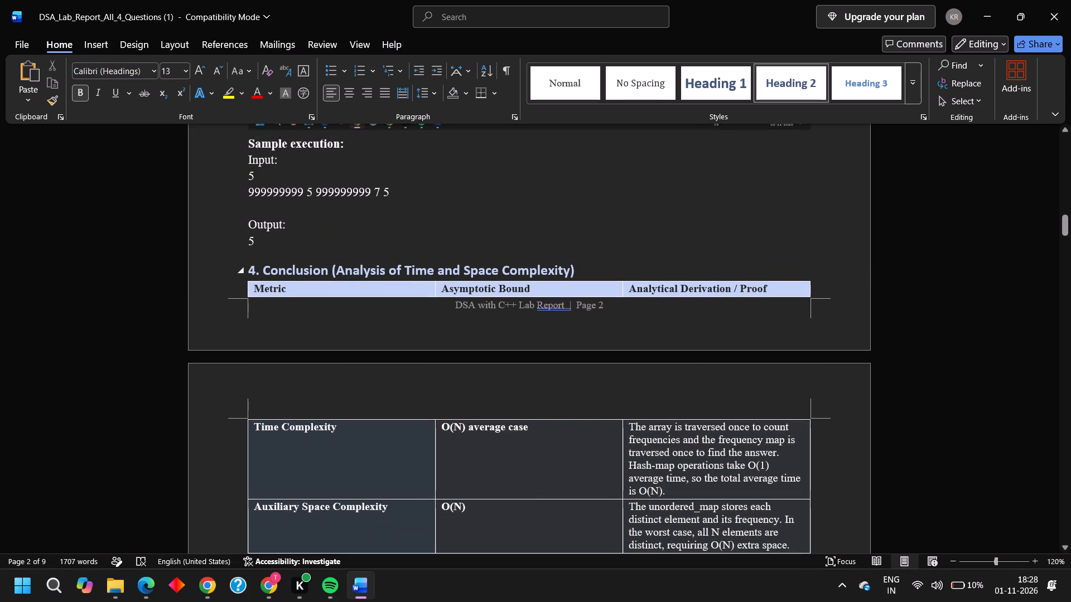
pyautogui.click(248, 267)
pyautogui.press('Return')
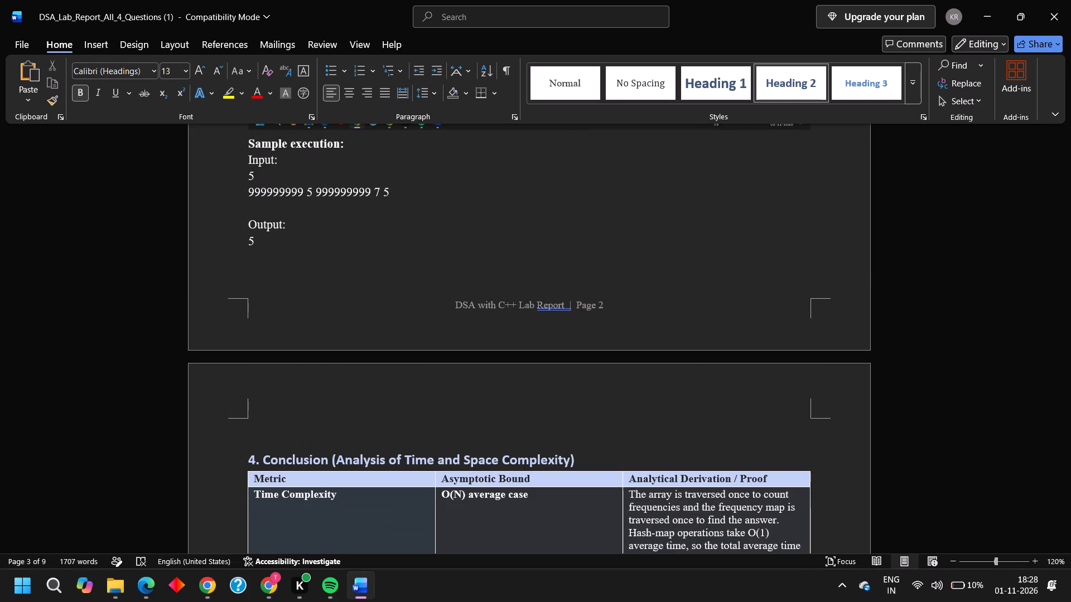
pyautogui.scroll(-1, 322, 273)
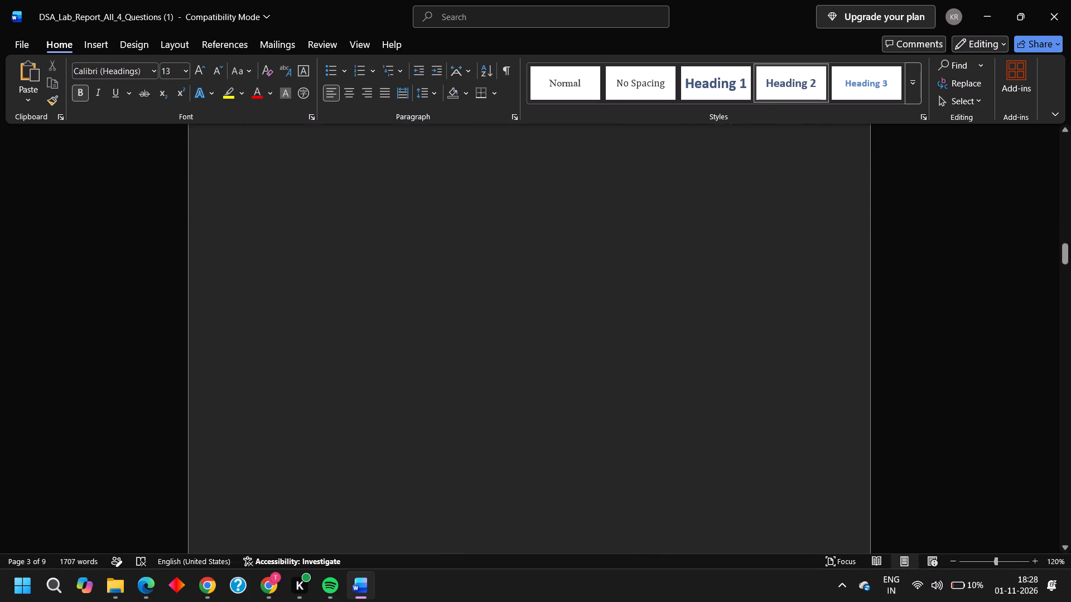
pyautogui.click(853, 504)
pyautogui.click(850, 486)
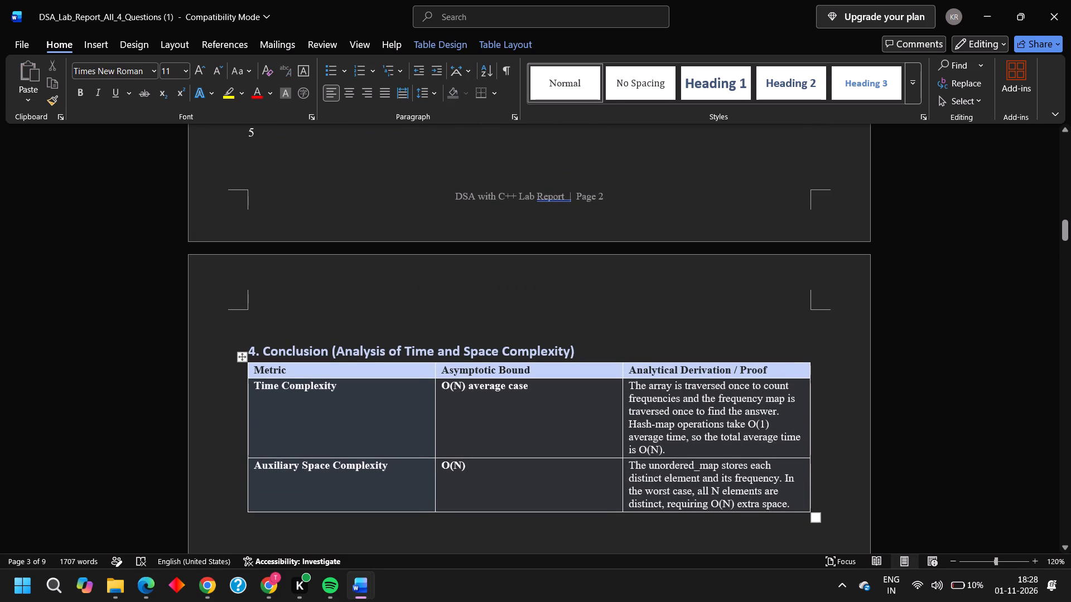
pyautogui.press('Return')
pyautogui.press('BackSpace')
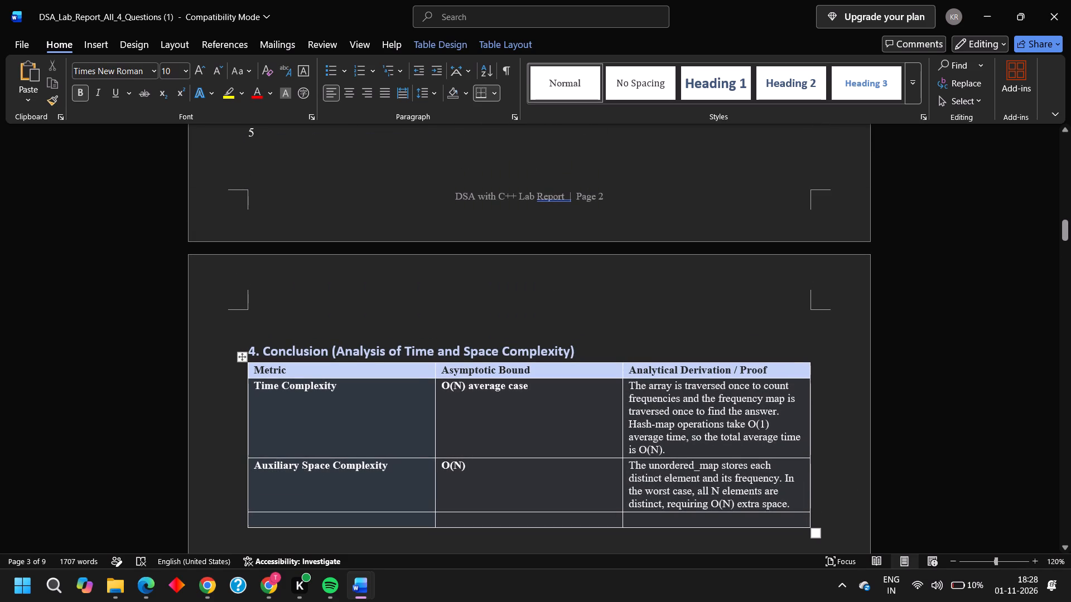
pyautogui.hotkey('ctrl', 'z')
# Add a separator line of underscores spanning the text width, one empty line below the first question's complexity table.
pyautogui.click(854, 521)
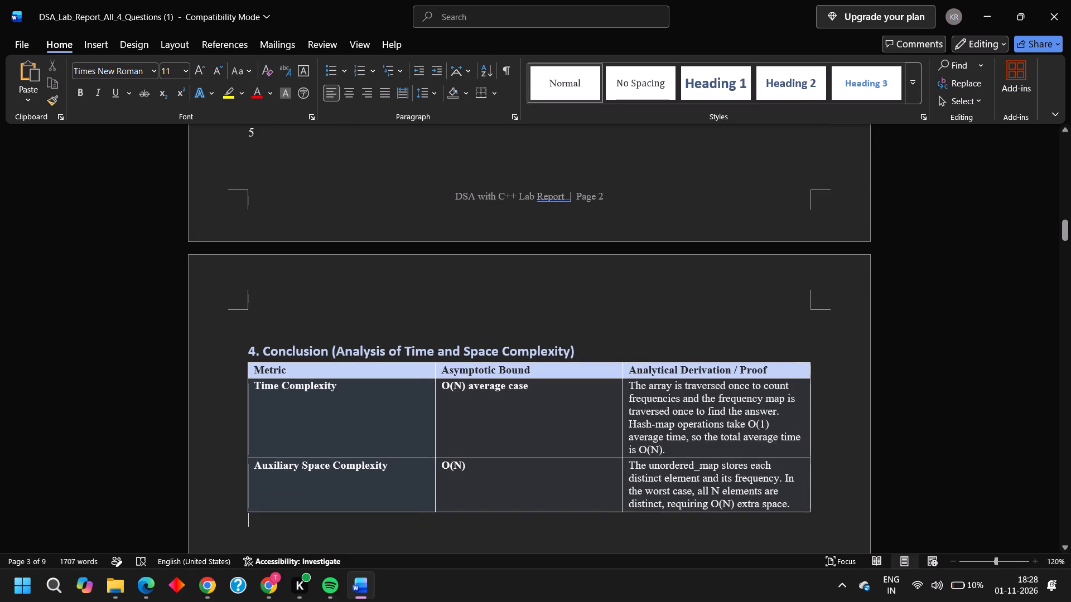
pyautogui.press('Return')
pyautogui.hotkey('shift', '_')
pyautogui.hotkey('shift', '_')
pyautogui.hotkey('shift', '_')
pyautogui.hotkey('shift', '_')
pyautogui.hotkey('shift', '_')
pyautogui.hotkey('shift', '_')
pyautogui.hotkey('shift', '_')
pyautogui.hotkey('shift', '_')
pyautogui.hotkey('shift', '_')
pyautogui.hotkey('shift', '_')
pyautogui.hotkey('shift', '_')
pyautogui.hotkey('shift', '_')
pyautogui.hotkey('shift', '_')
pyautogui.hotkey('shift', '_')
pyautogui.hotkey('shift', '_')
pyautogui.hotkey('shift', '_')
pyautogui.hotkey('shift', '_')
pyautogui.hotkey('shift', '_')
pyautogui.hotkey('shift', '_')
pyautogui.hotkey('shift', '_')
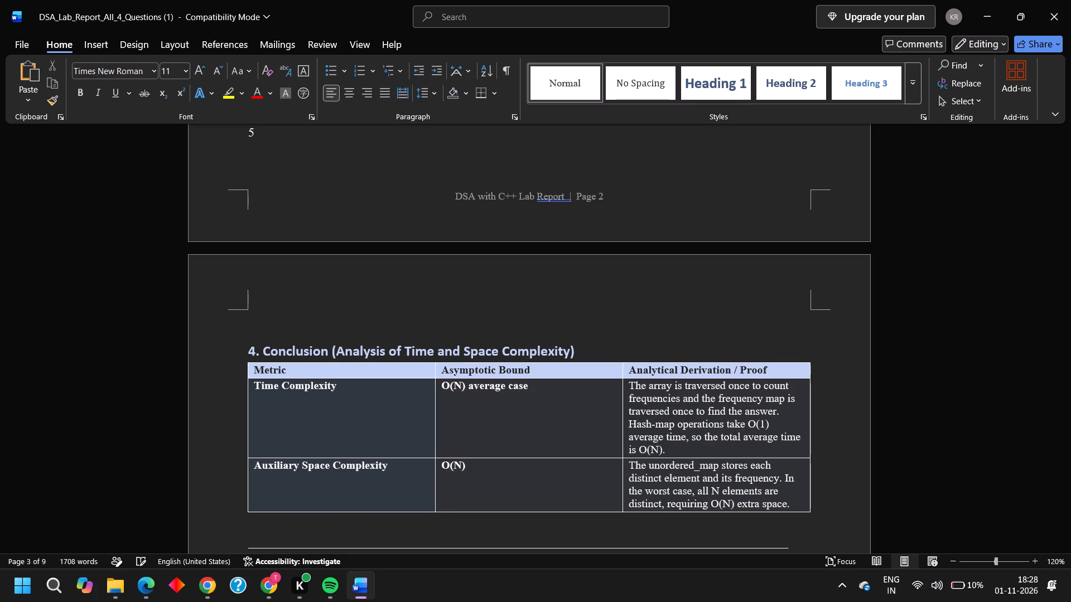
pyautogui.press('BackSpace')
pyautogui.press('BackSpace')
pyautogui.press('BackSpace')
pyautogui.press('BackSpace')
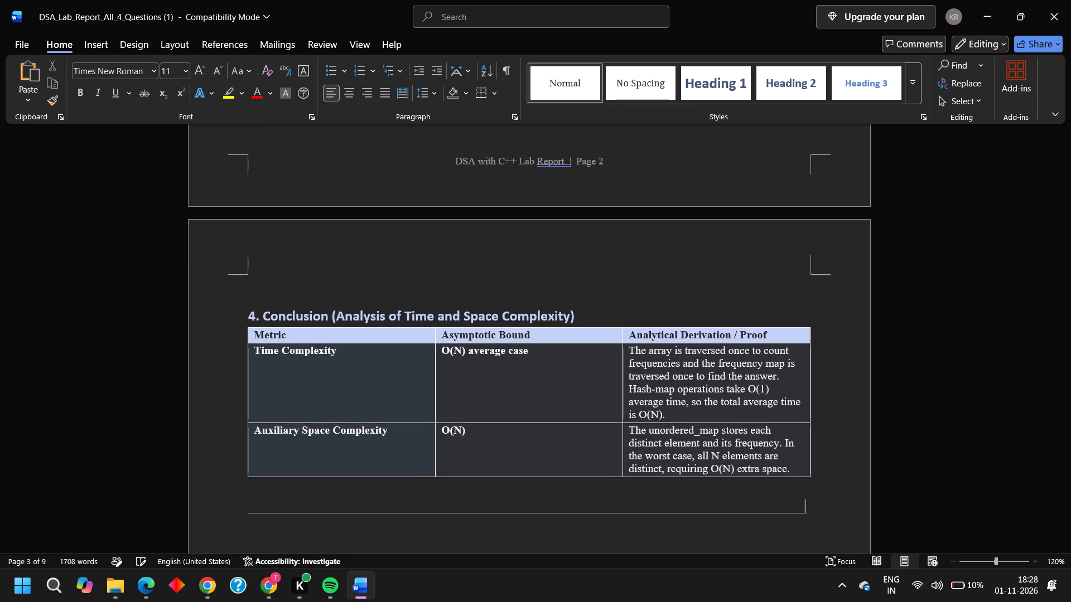
# Remove the page break before the "Problem Statement 2: SHORTEST SUBARRAY WITH SUM K" heading so it follows directly under the separator line.
pyautogui.scroll(-1, 853, 506)
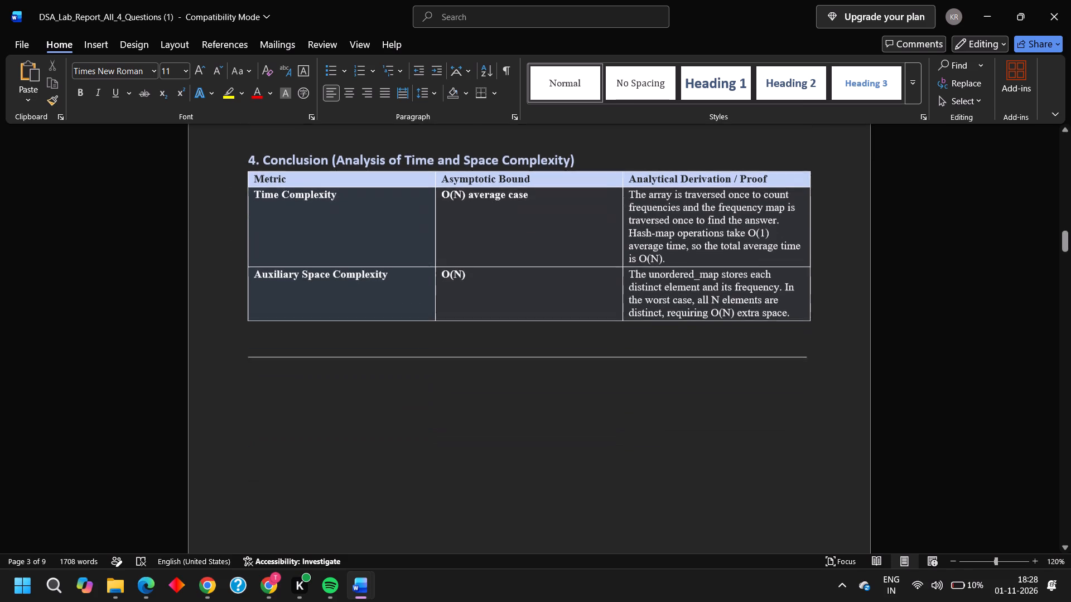
pyautogui.scroll(-1, 853, 506)
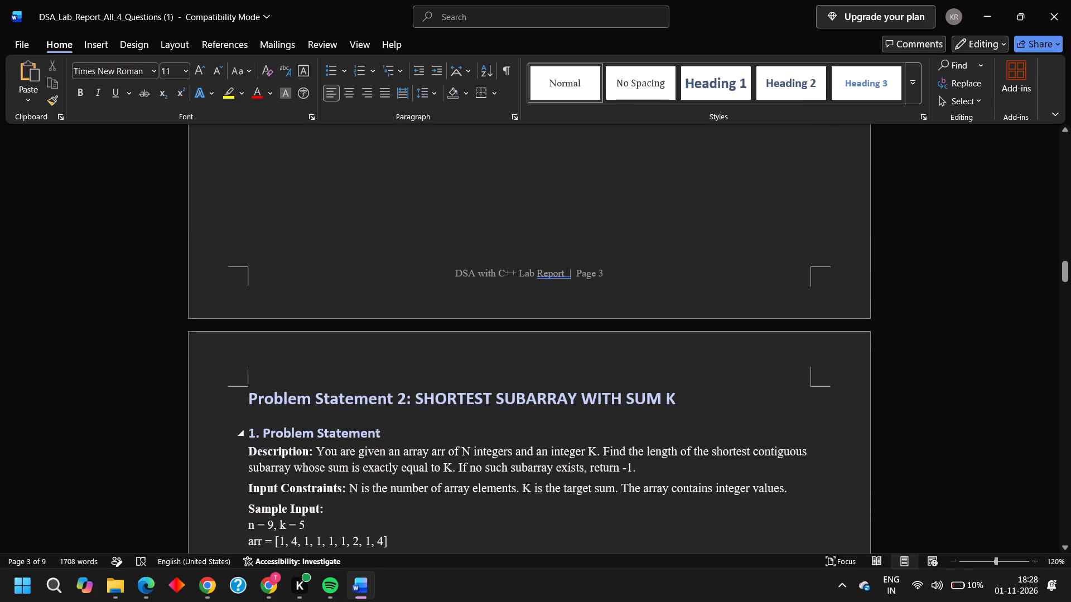
pyautogui.click(242, 392)
pyautogui.press('BackSpace')
pyautogui.press('BackSpace')
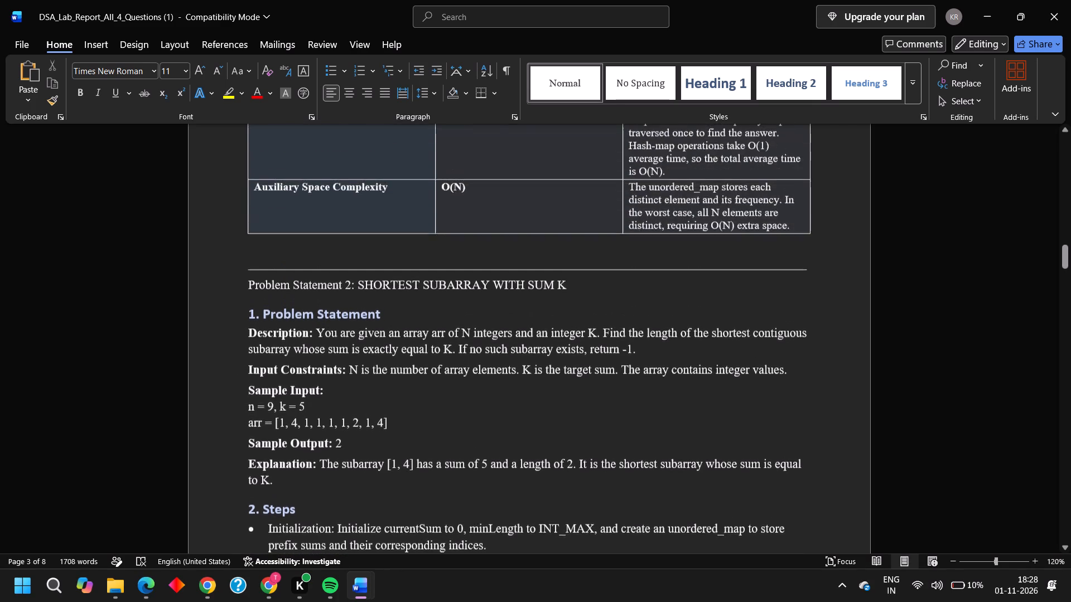
# Start a new paragraph after the underscores, turning them into a horizontal rule with an empty line above Problem Statement 2.
pyautogui.click(825, 288)
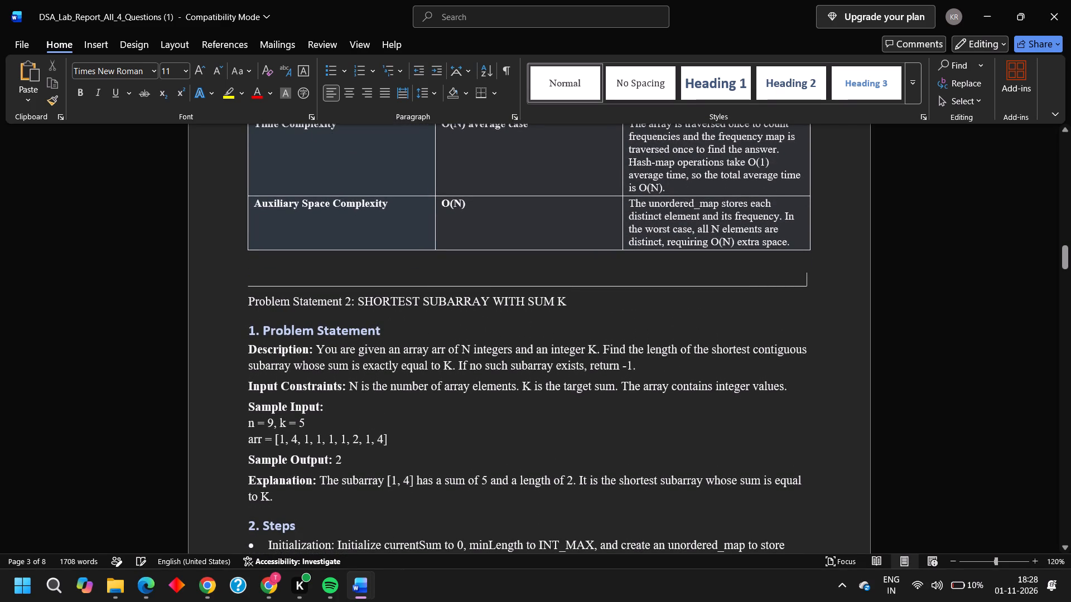
pyautogui.press('Return')
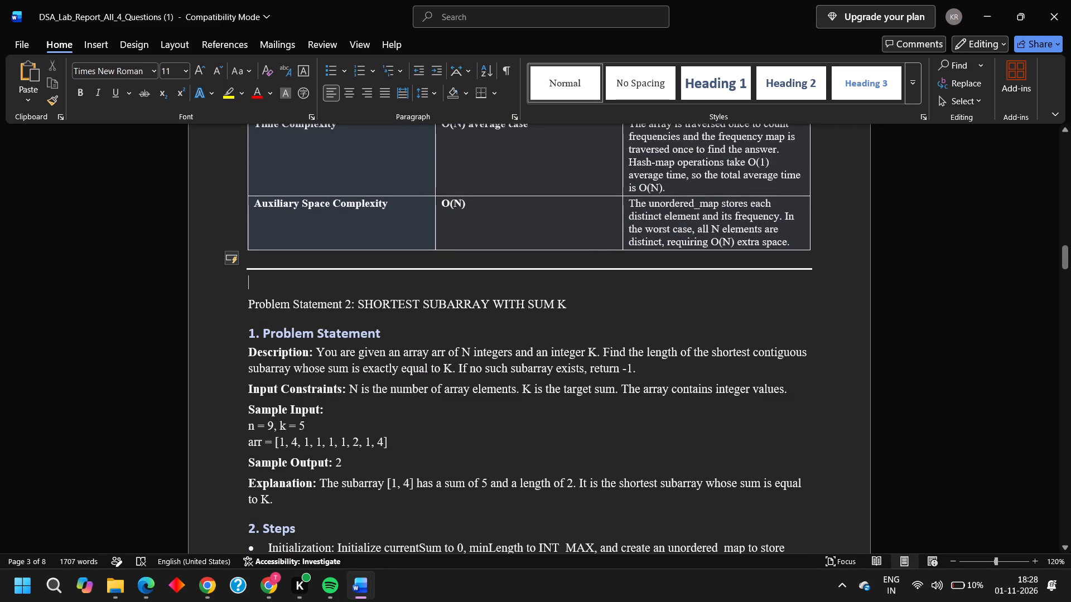
# Delete the placeholder sentence "Insert the Coding Practice editor screenshot and successful testcase screenshot here." under Problem Statement 2's Execution Output / Screenshot Placement.
pyautogui.scroll(-1, 838, 322)
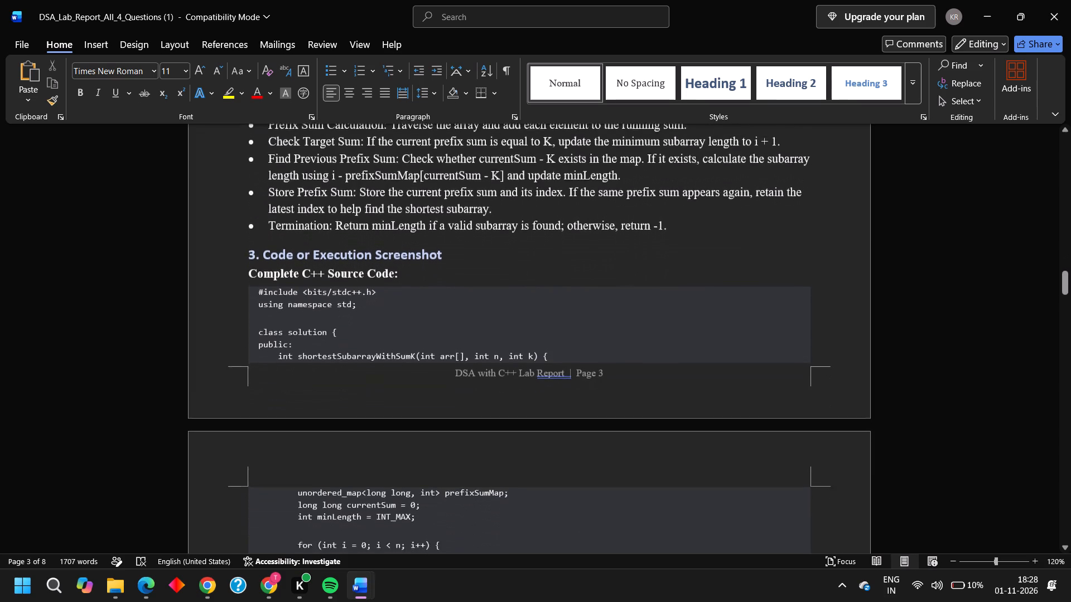
pyautogui.scroll(-1, 838, 322)
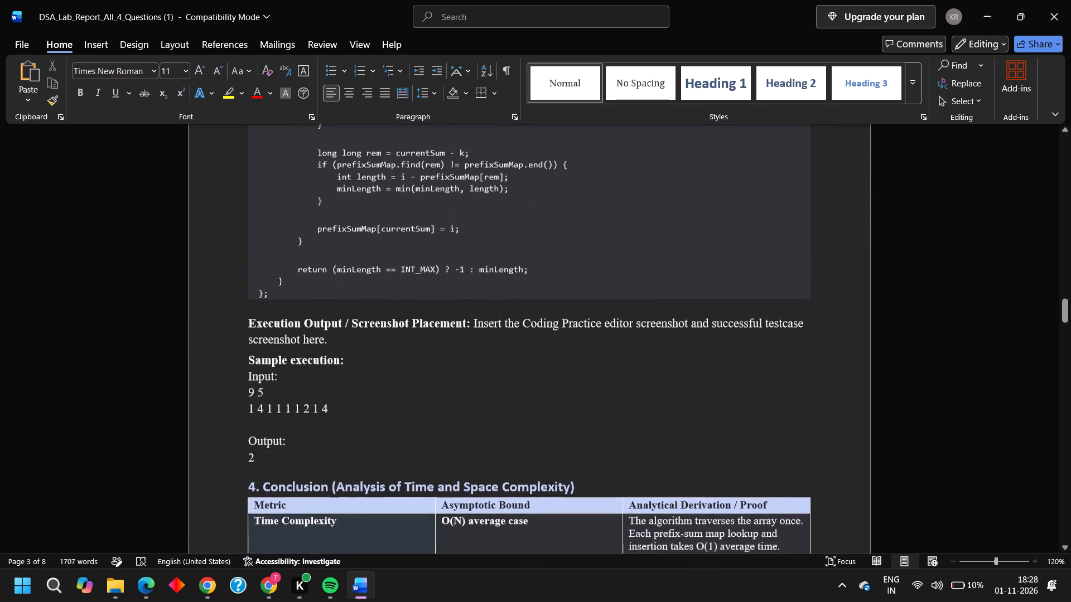
pyautogui.scroll(-1, 838, 322)
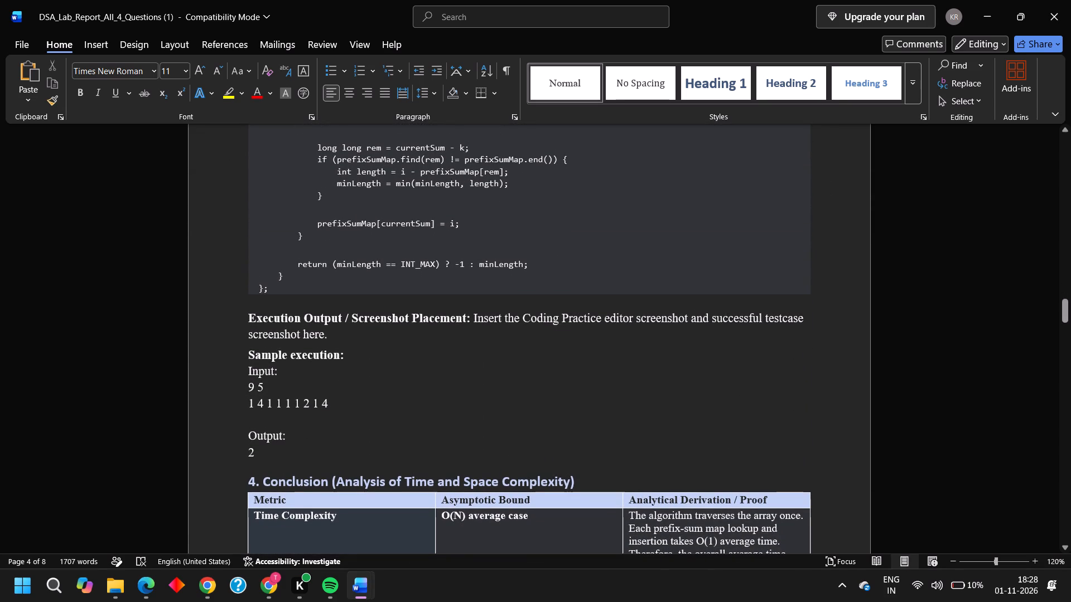
pyautogui.moveTo(472, 313); pyautogui.dragTo(629, 327)
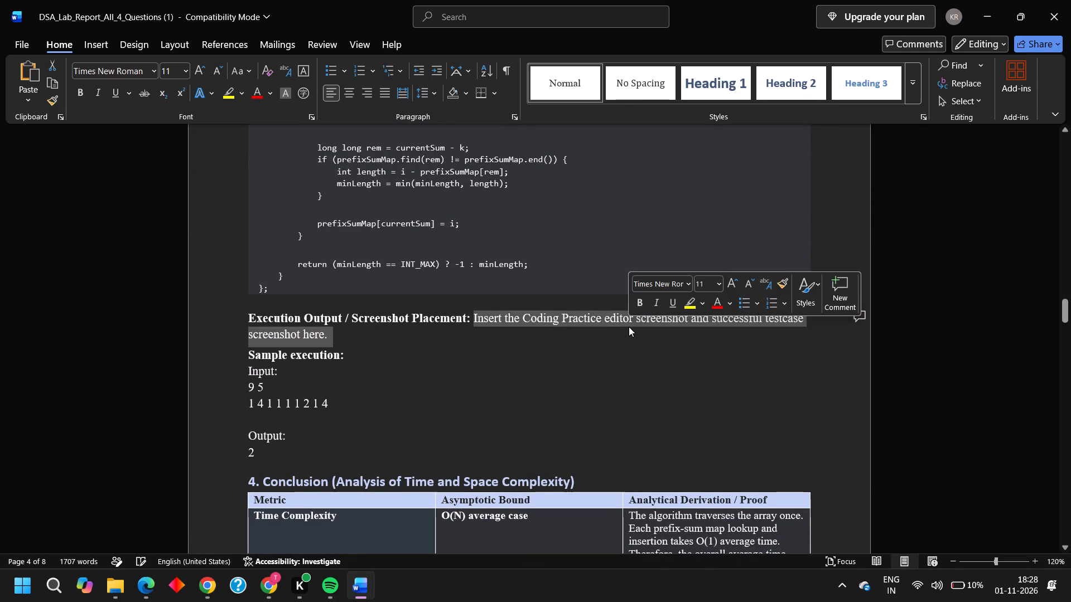
pyautogui.press('BackSpace')
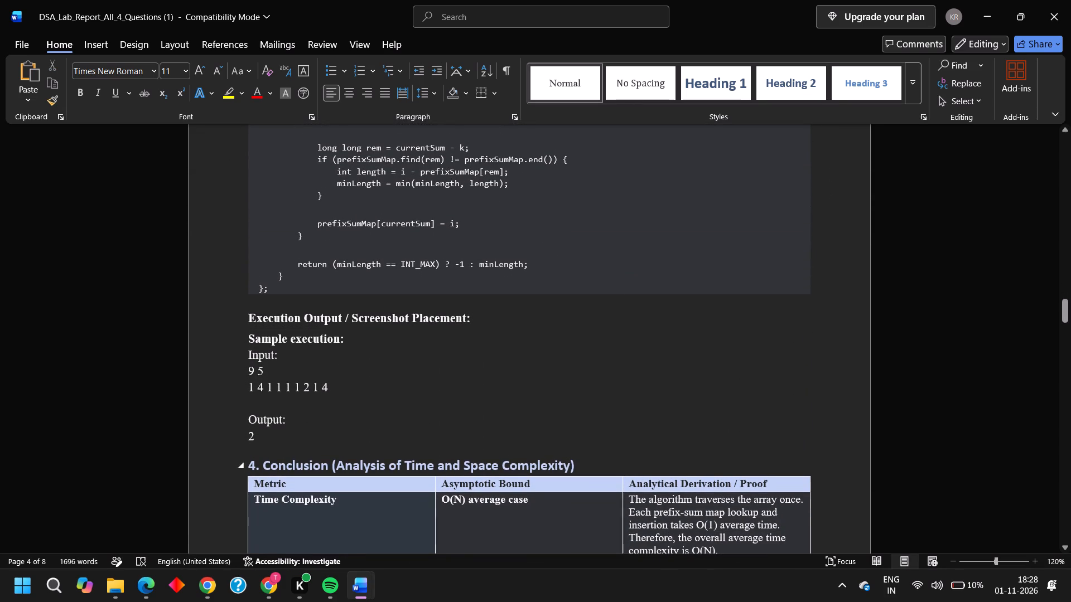
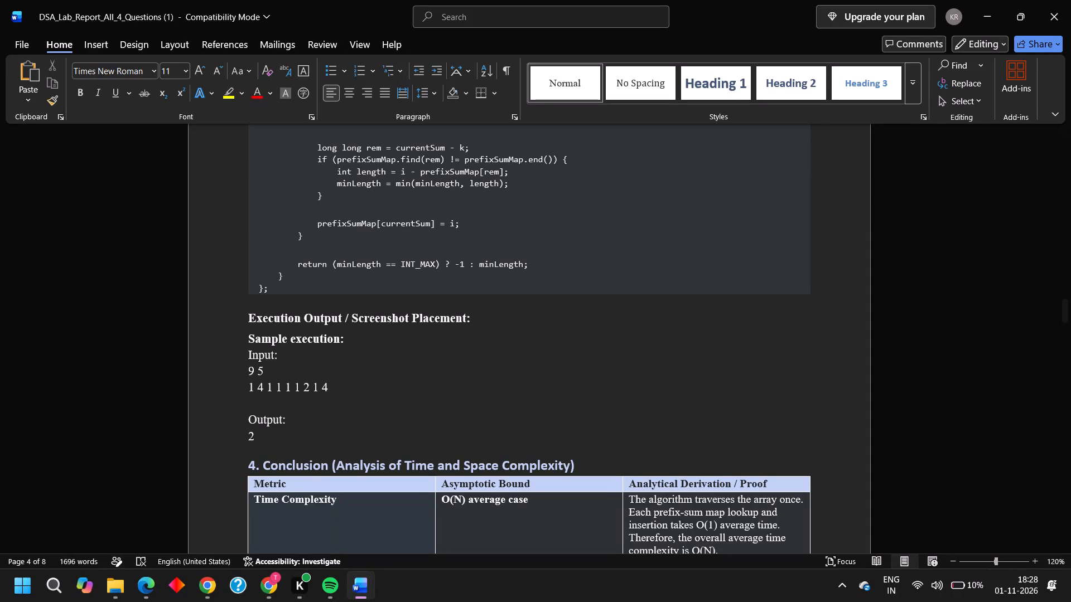
# Switch to Chrome and go back from the open coding problem to Module I's Coding Practice question list.
pyautogui.hotkey('alt', 'Tab')
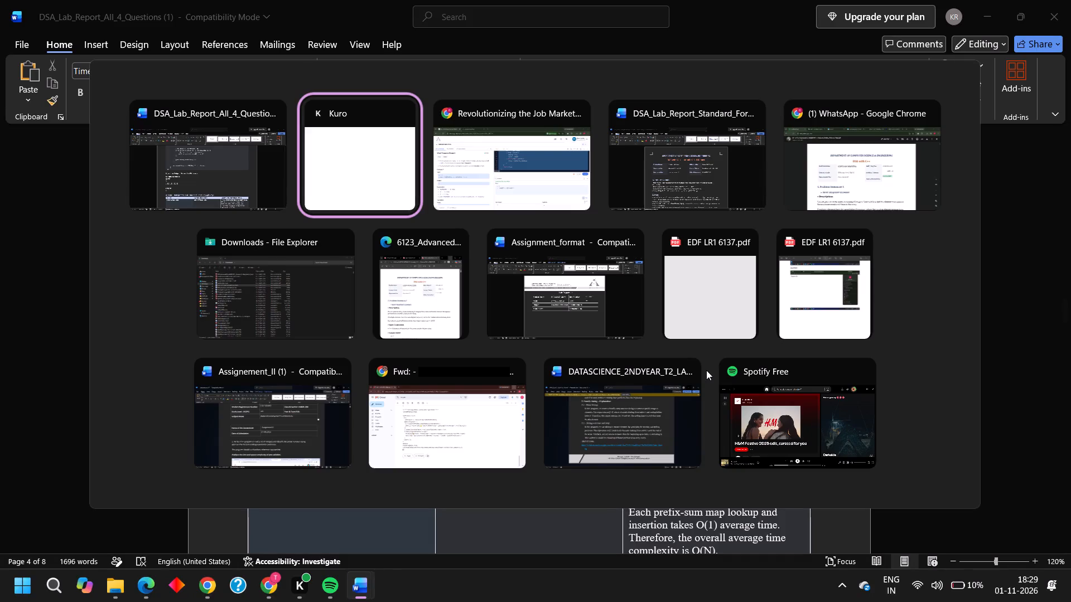
pyautogui.hotkey('alt', 'Tab')
pyautogui.click(20, 124)
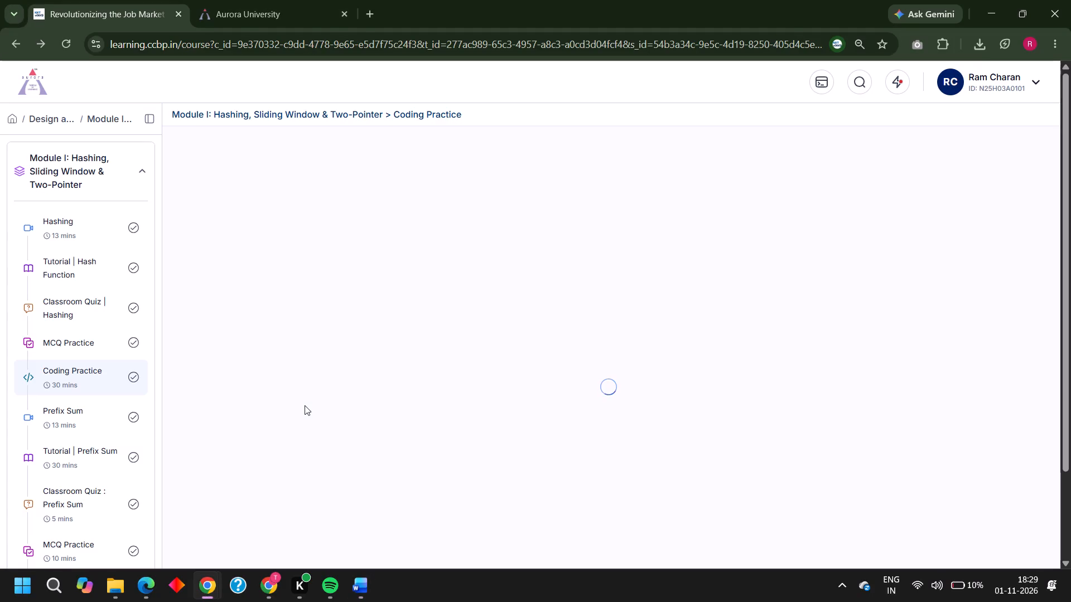
# Open the "Shortest Subarray with Sum k" problem from the Coding Practice set following the Longest Subarray with Sum K lessons.
pyautogui.scroll(-7, 112, 435)
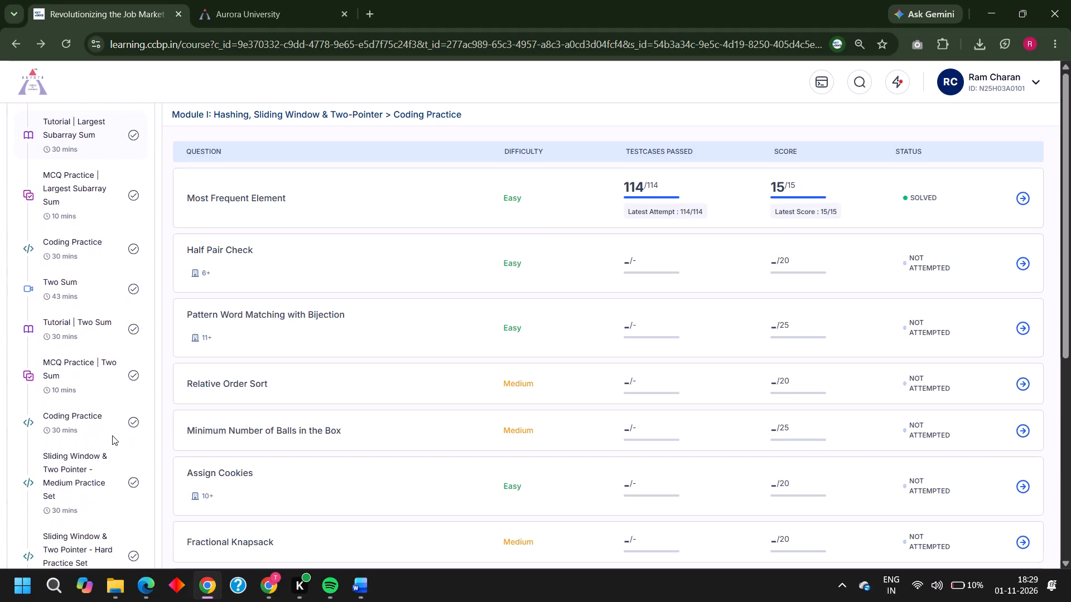
pyautogui.scroll(10, 112, 435)
pyautogui.scroll(-1, 112, 435)
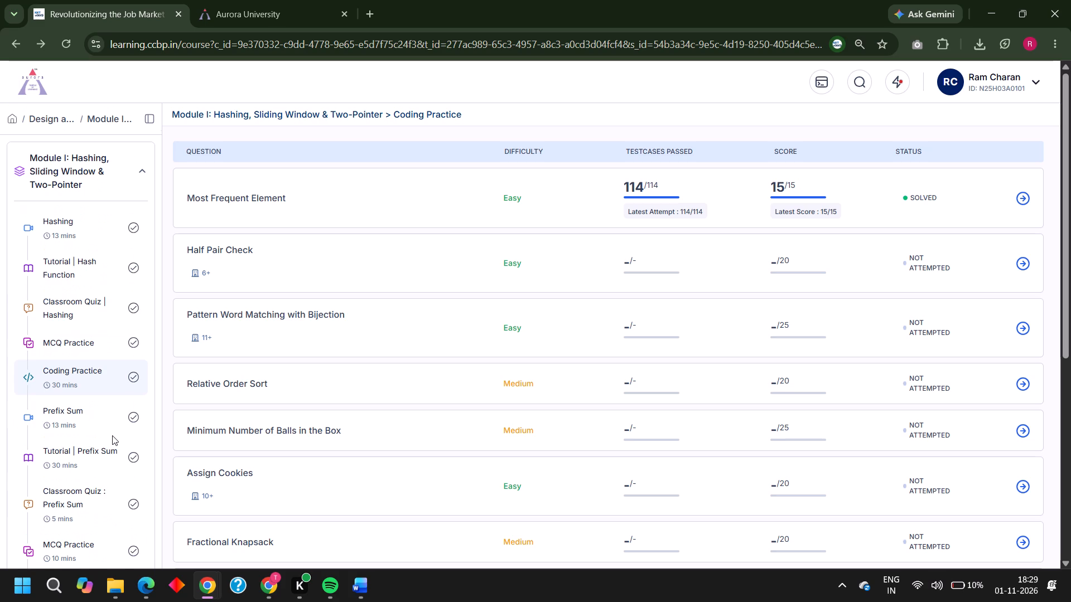
pyautogui.scroll(-6, 112, 435)
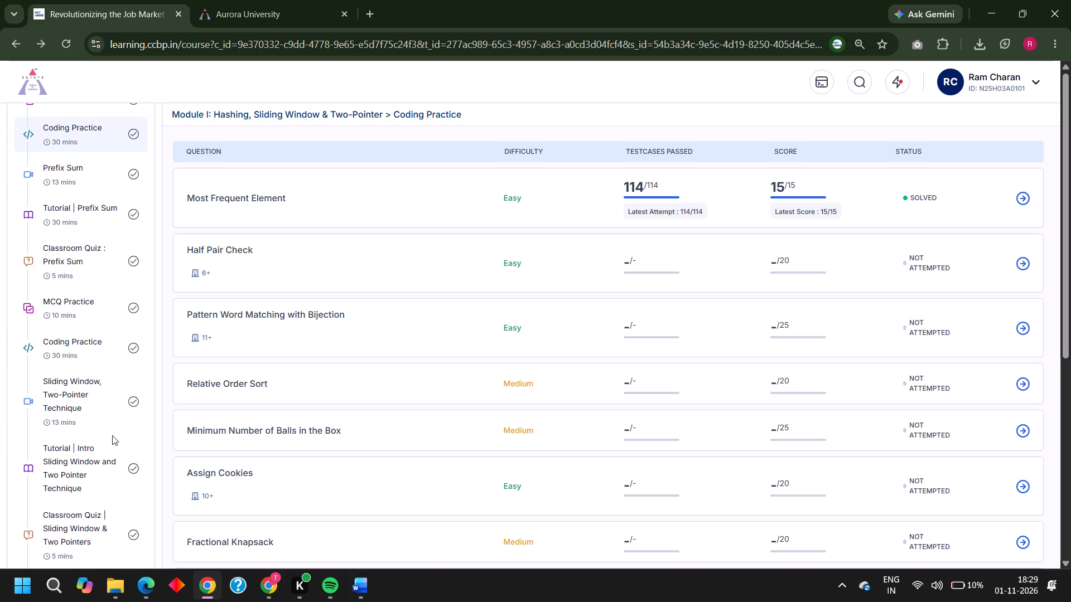
pyautogui.scroll(-6, 112, 435)
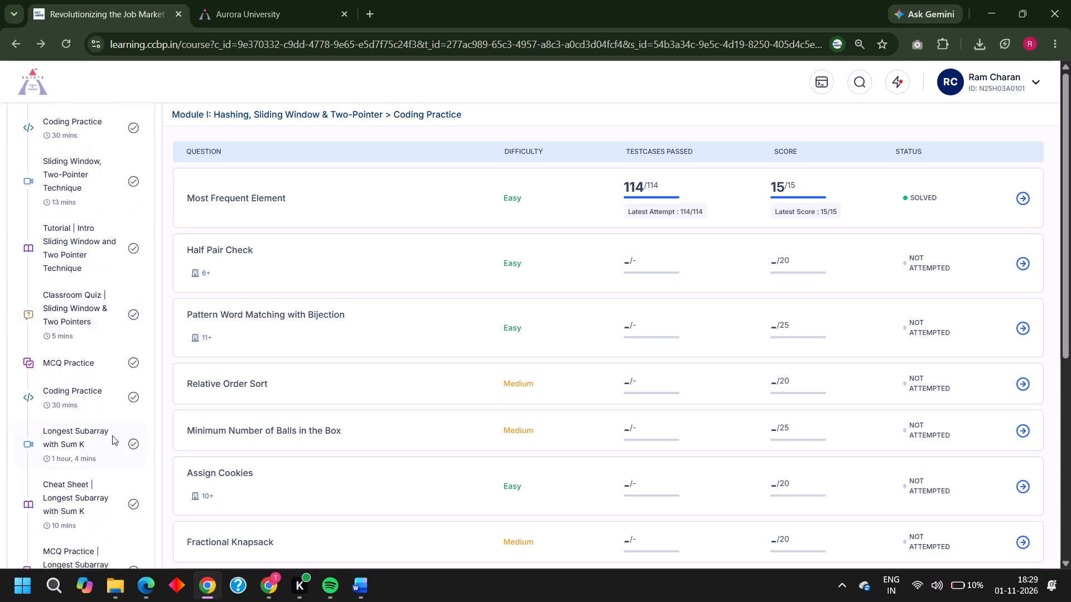
pyautogui.scroll(-4, 112, 435)
pyautogui.scroll(2, 112, 435)
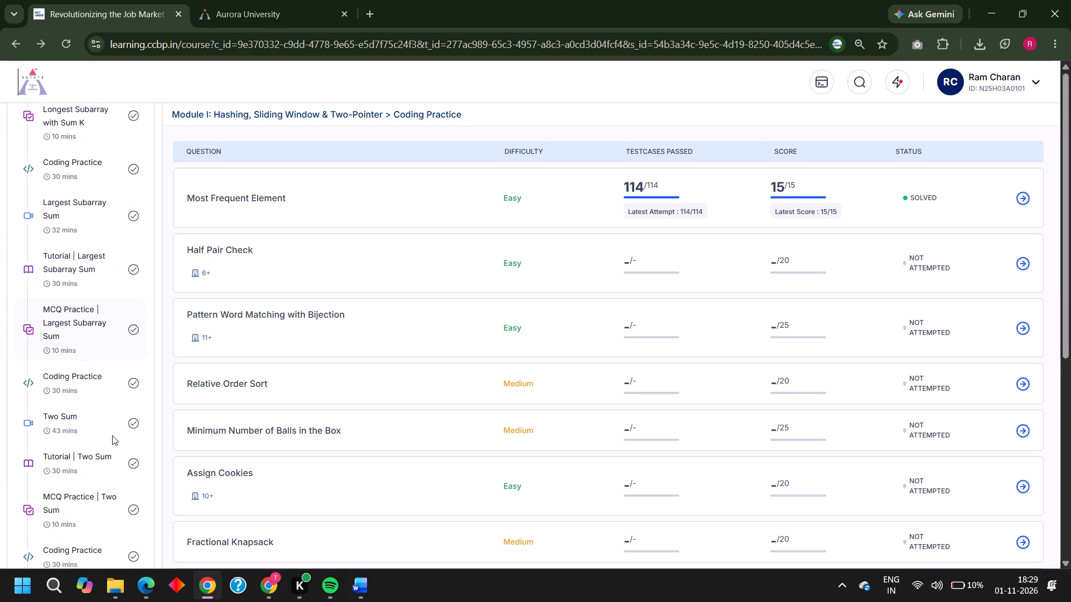
pyautogui.scroll(8, 112, 435)
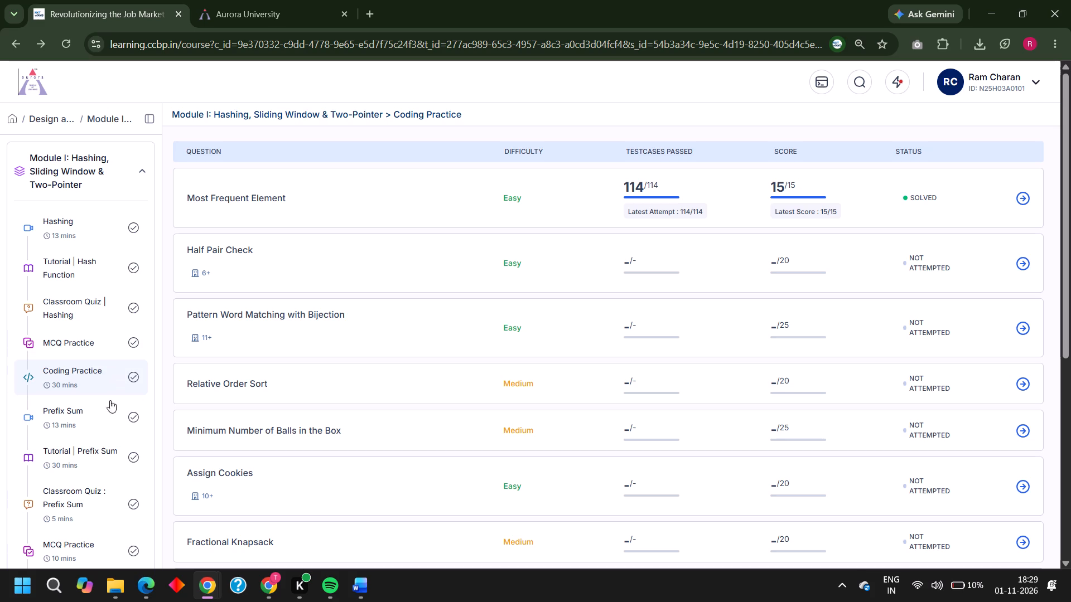
pyautogui.scroll(-7, 106, 433)
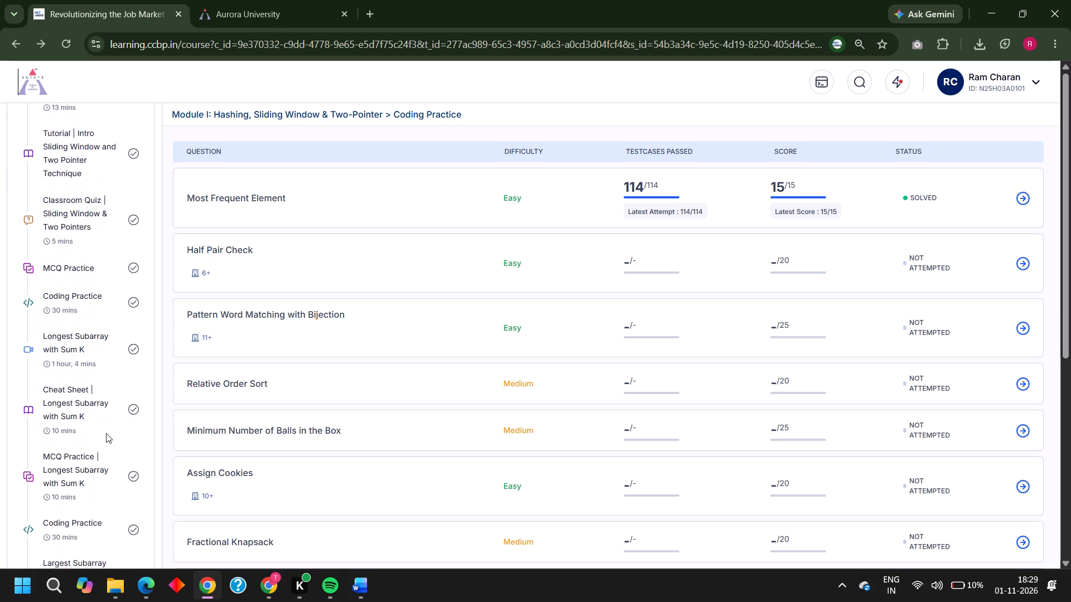
pyautogui.scroll(-8, 106, 433)
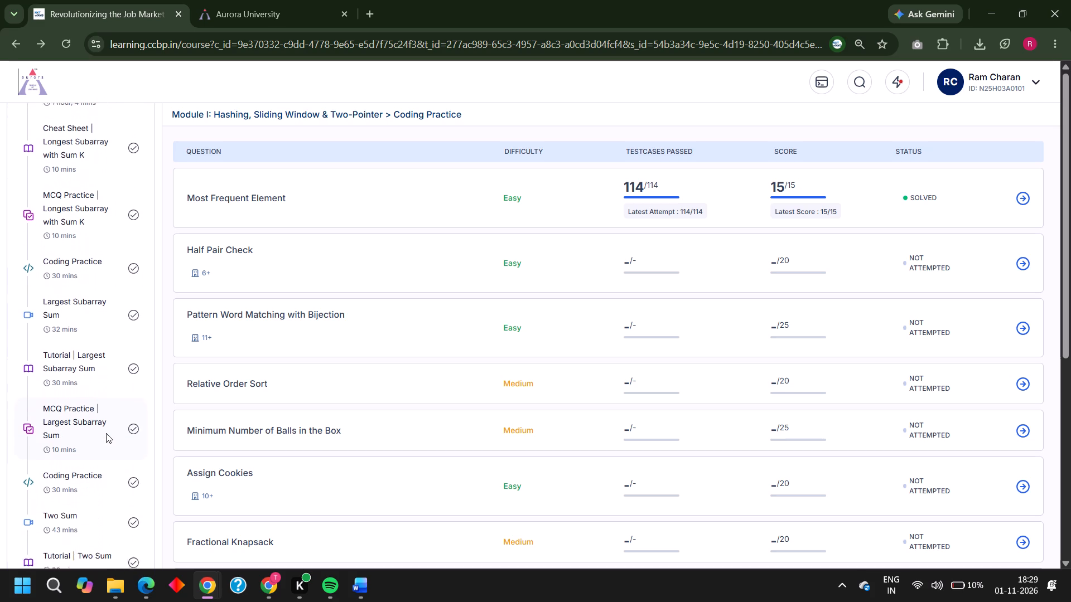
pyautogui.scroll(-3, 106, 433)
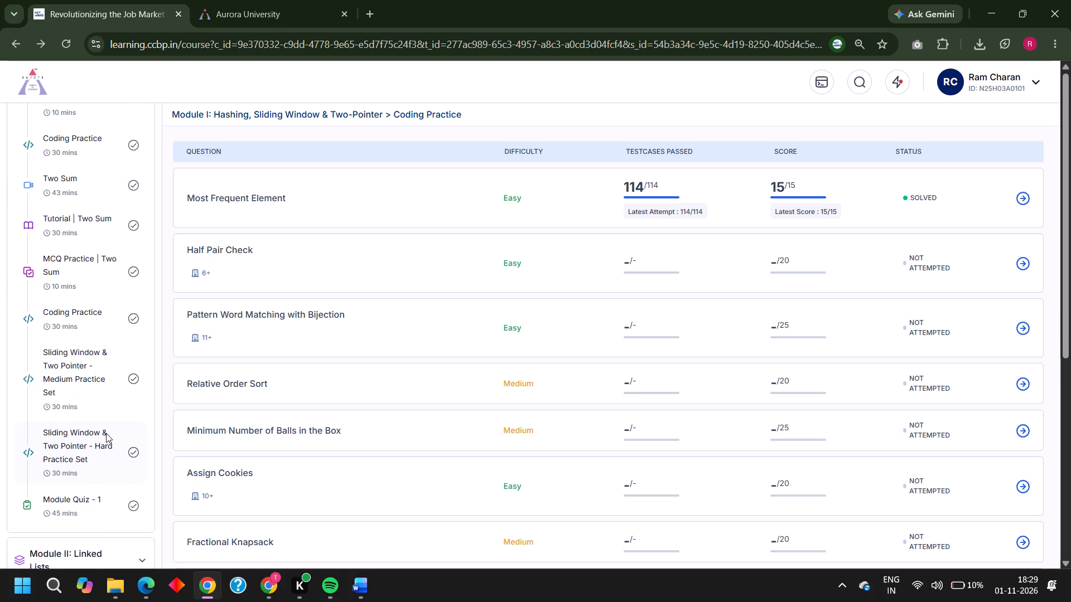
pyautogui.scroll(1, 115, 314)
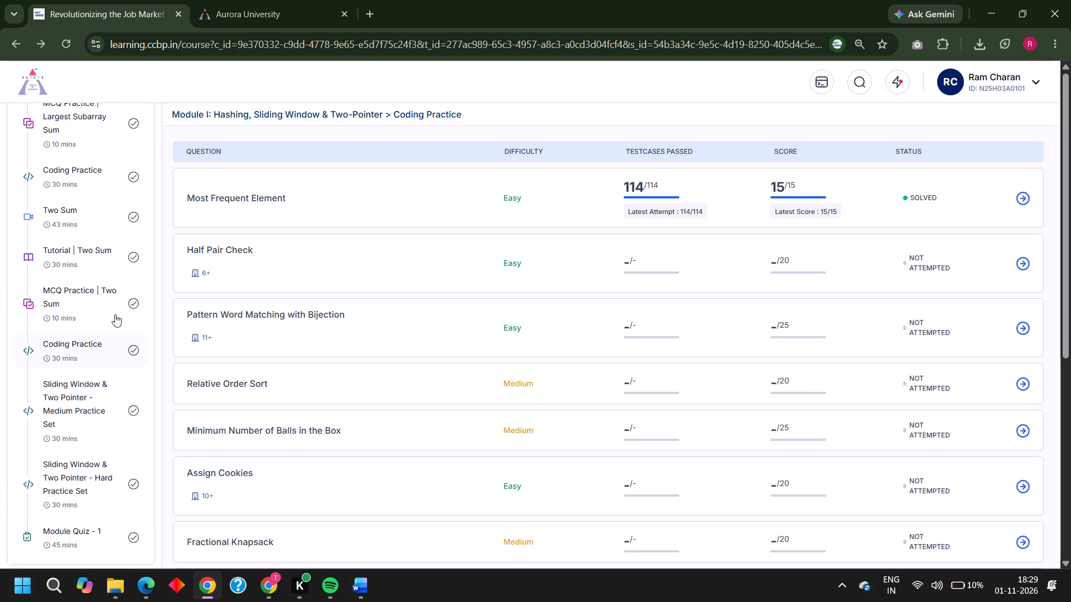
pyautogui.scroll(3, 115, 314)
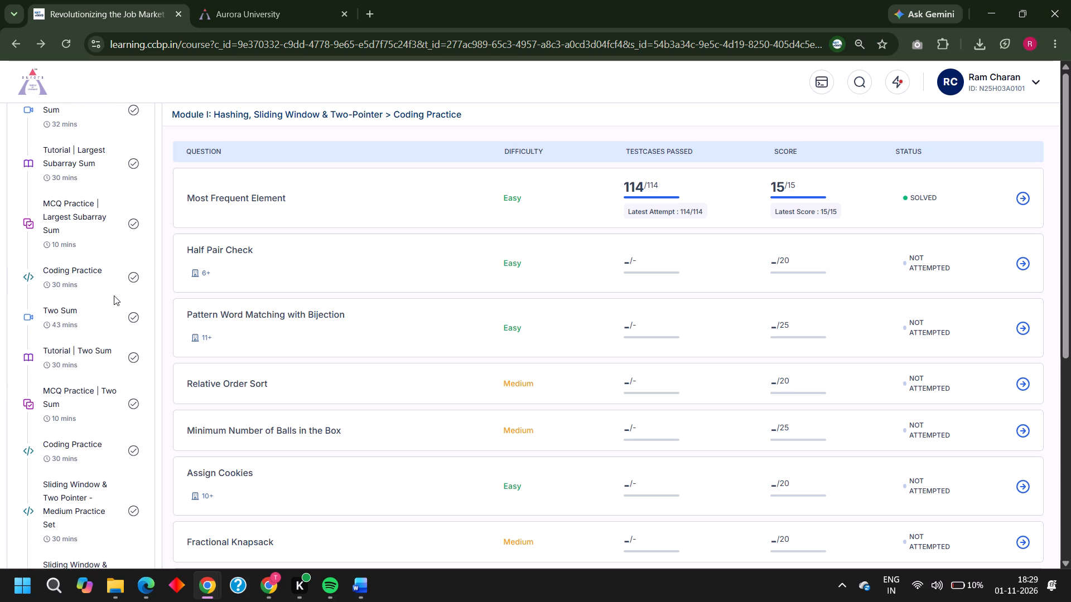
pyautogui.scroll(3, 114, 295)
pyautogui.click(105, 185)
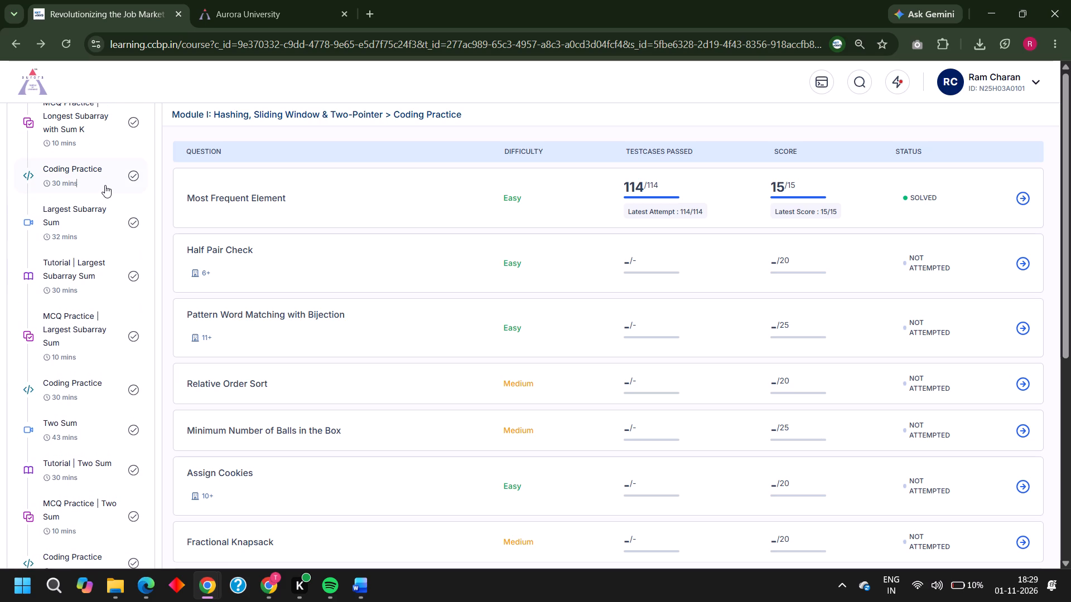
pyautogui.click(430, 264)
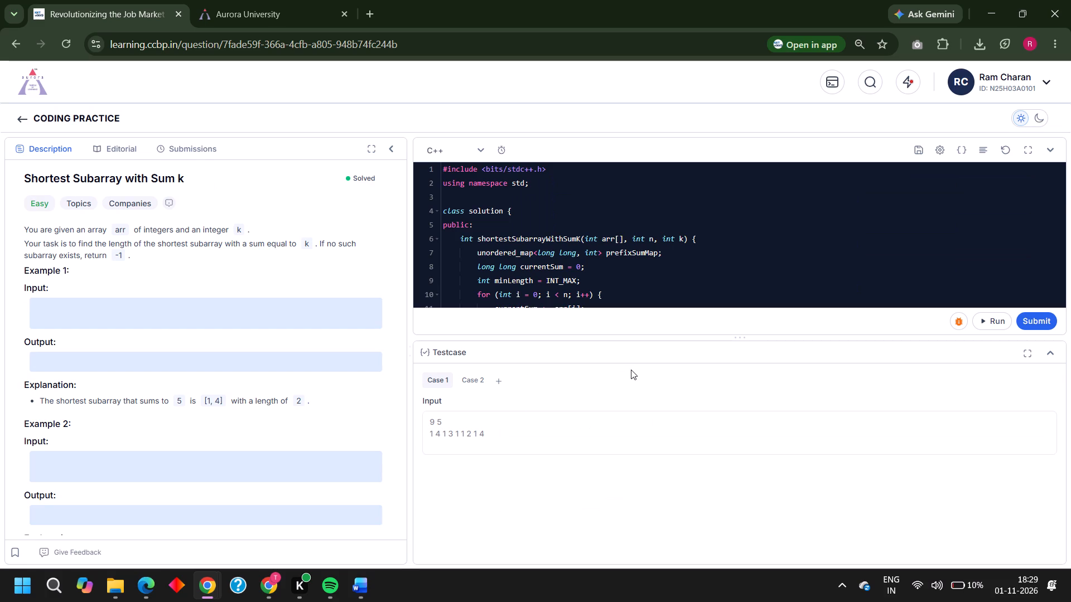
# Run the C++ solution and capture a full-screen screenshot showing the code with its actual and expected output.
pyautogui.click(996, 317)
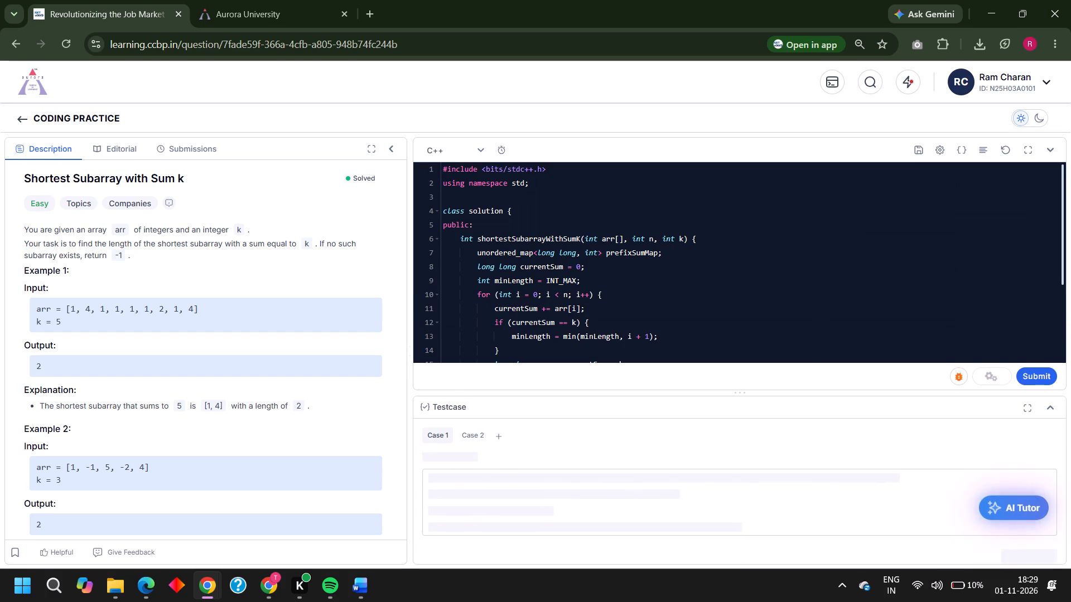
pyautogui.scroll(-1, 716, 490)
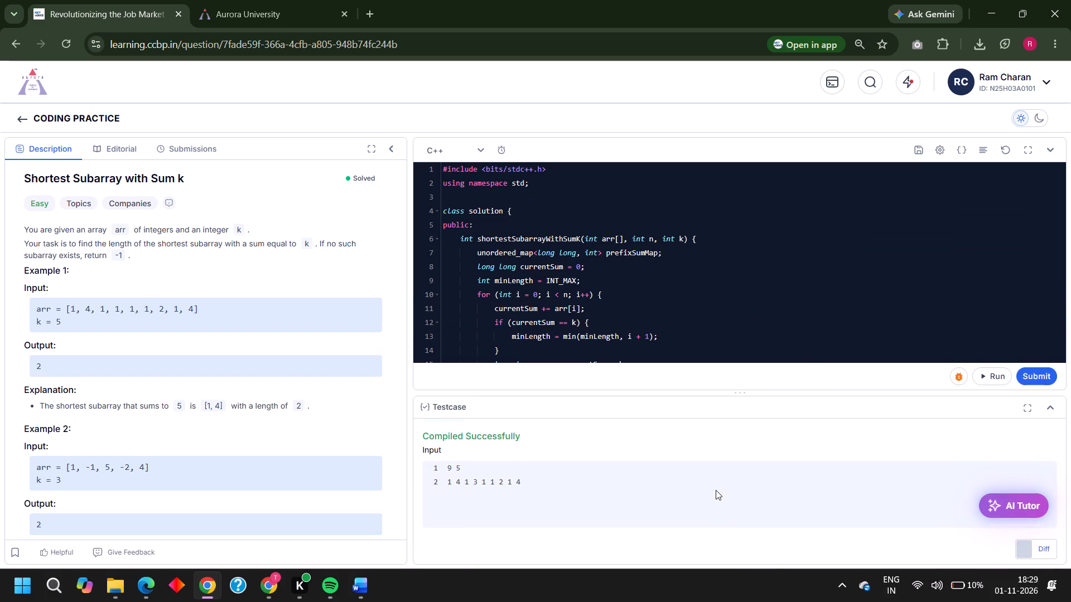
pyautogui.scroll(-1, 716, 490)
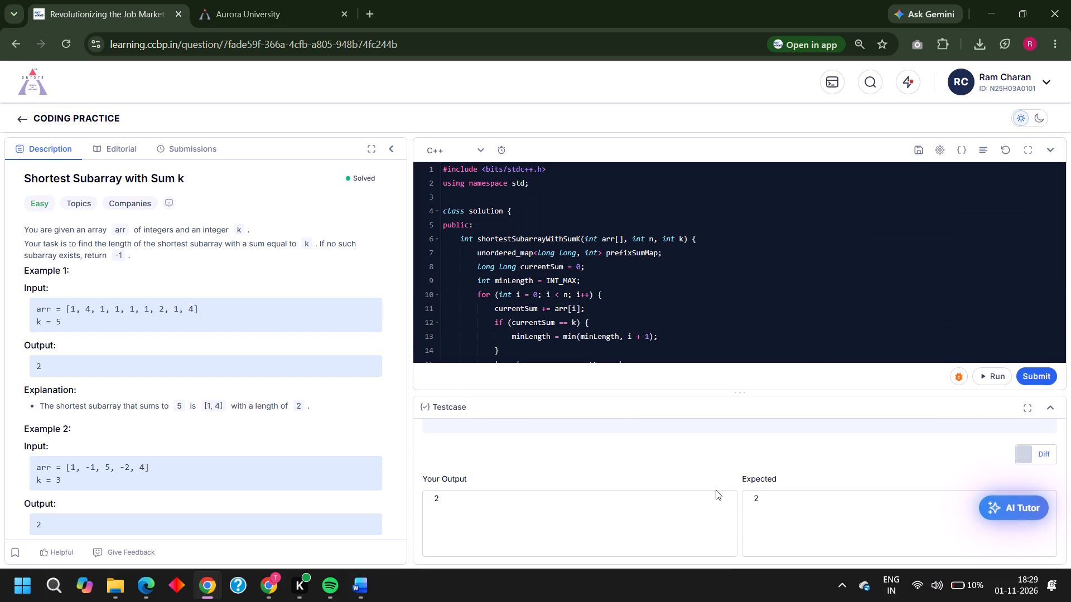
pyautogui.scroll(-1, 716, 490)
pyautogui.press('super+Print')
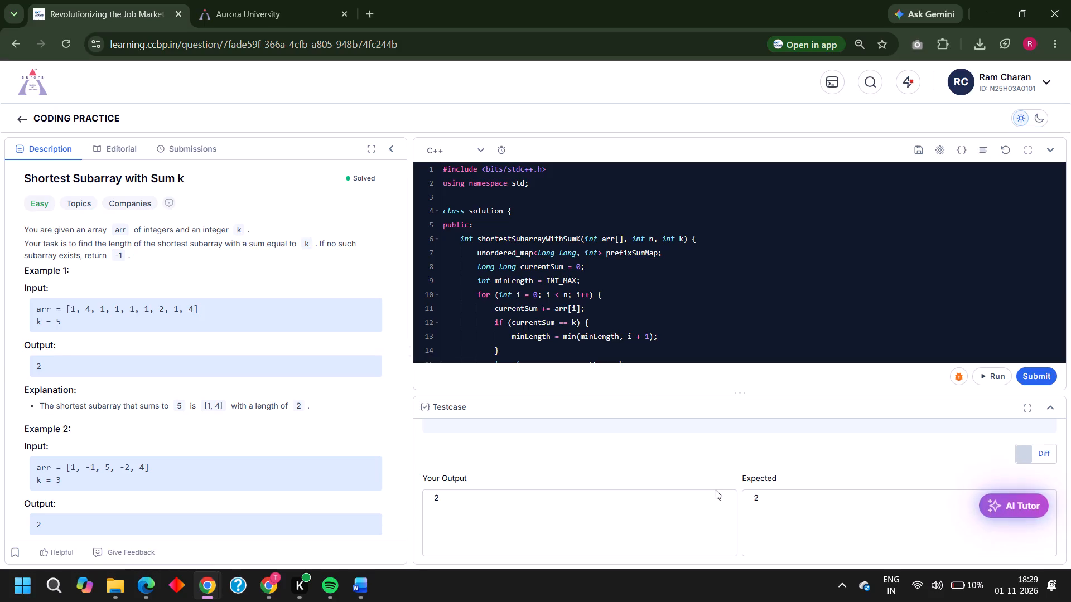
# Switch to the Word report and insert the captured screenshot on a new line below Problem Statement 2's "Execution Output / Screenshot Placement:" heading.
pyautogui.hotkey('alt', 'Tab')
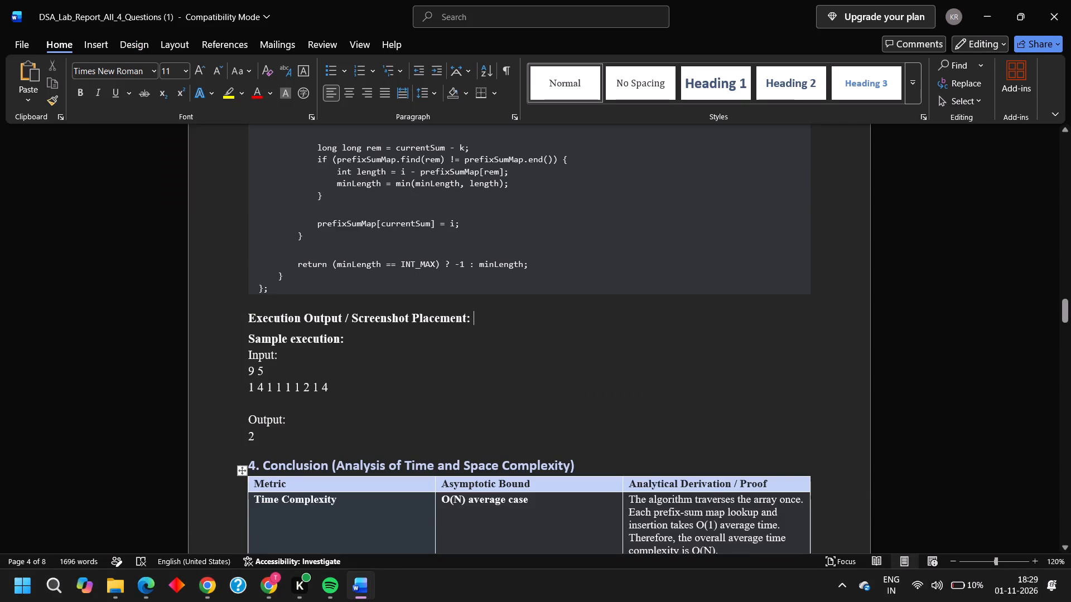
pyautogui.press('Return')
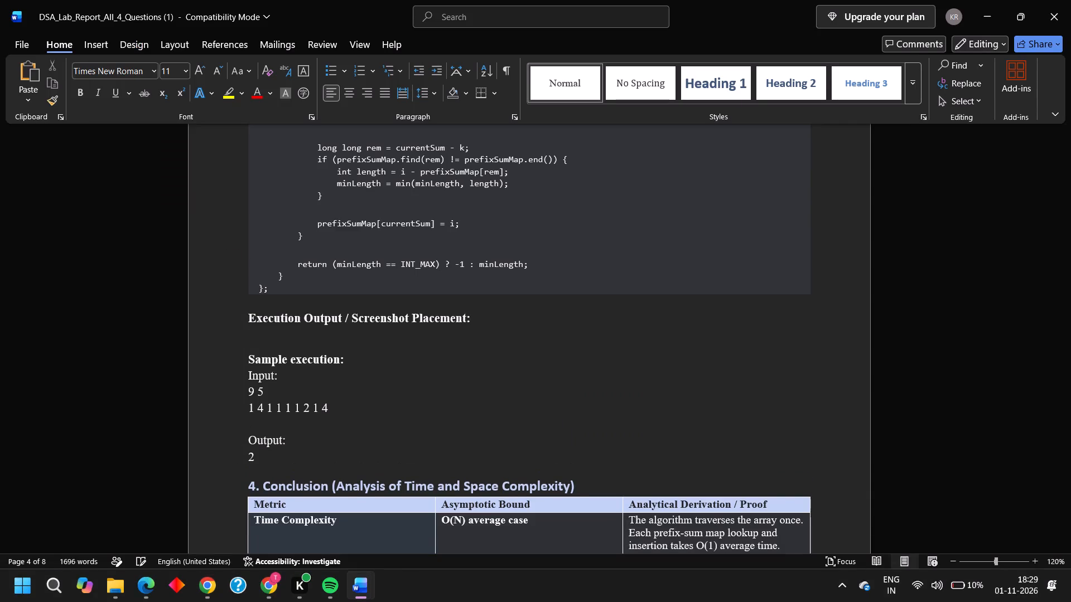
pyautogui.hotkey('ctrl', 'v')
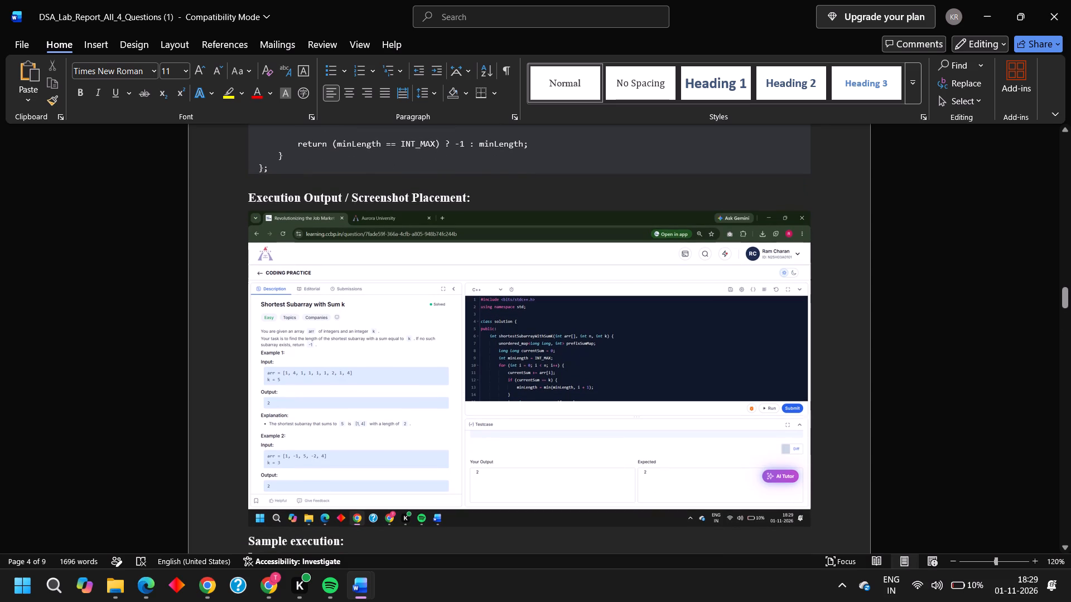
# Review the Problem Statement 2 section from its title through the source code and screenshot to the complexity table.
pyautogui.scroll(-1, 521, 334)
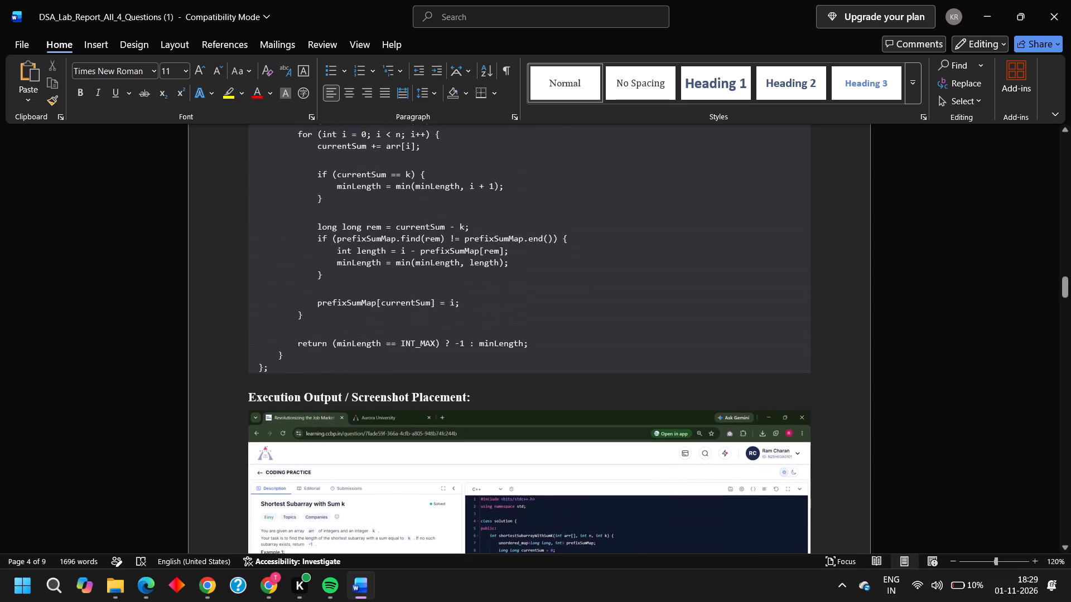
pyautogui.scroll(-1, 521, 334)
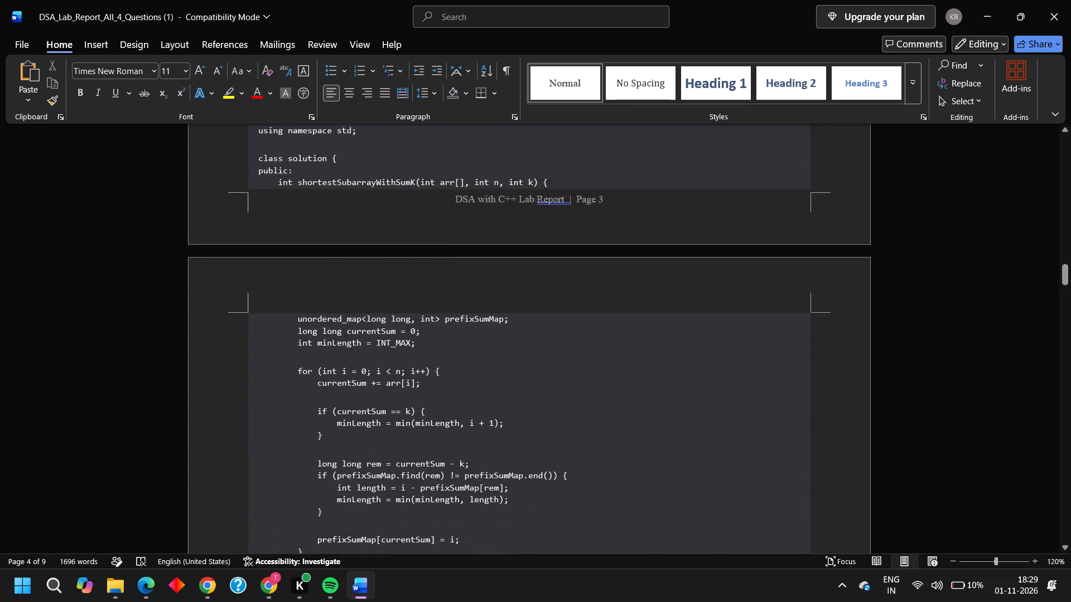
pyautogui.scroll(-1, 521, 334)
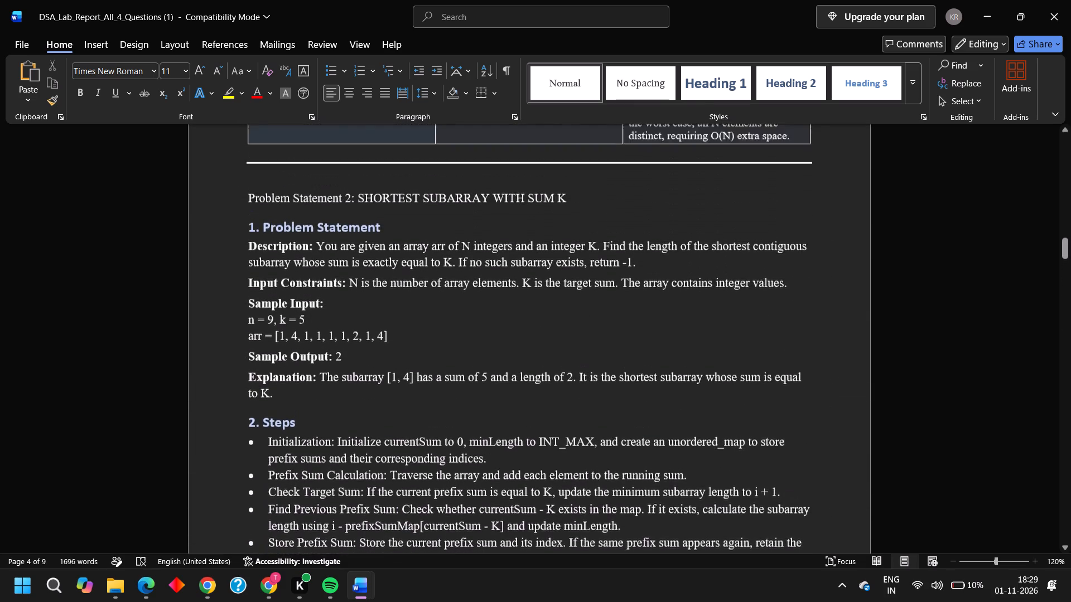
pyautogui.scroll(-1, 521, 334)
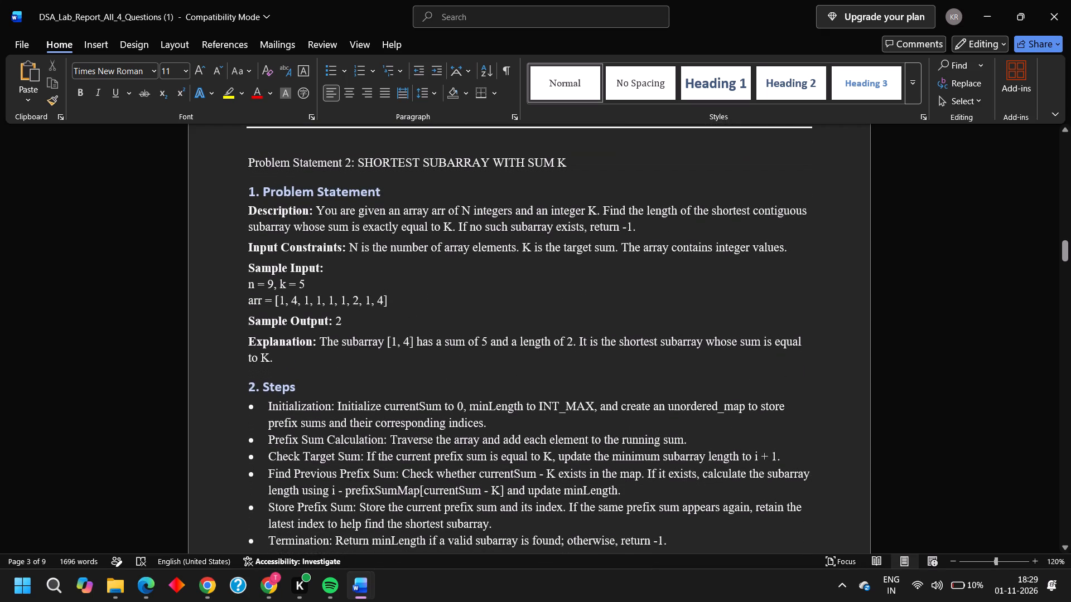
pyautogui.scroll(-3, 521, 334)
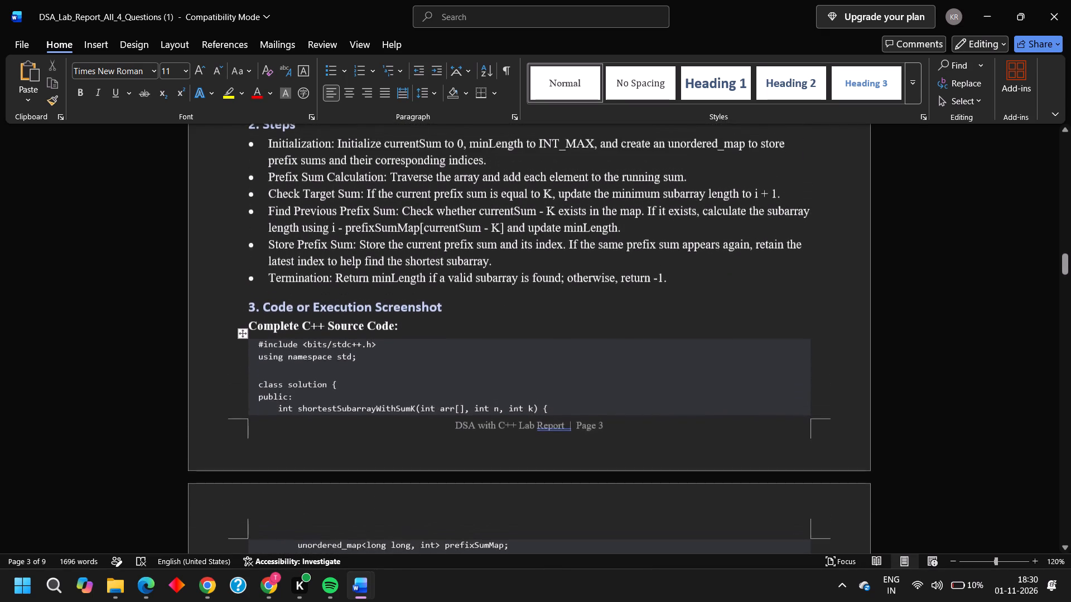
pyautogui.scroll(-1, 521, 334)
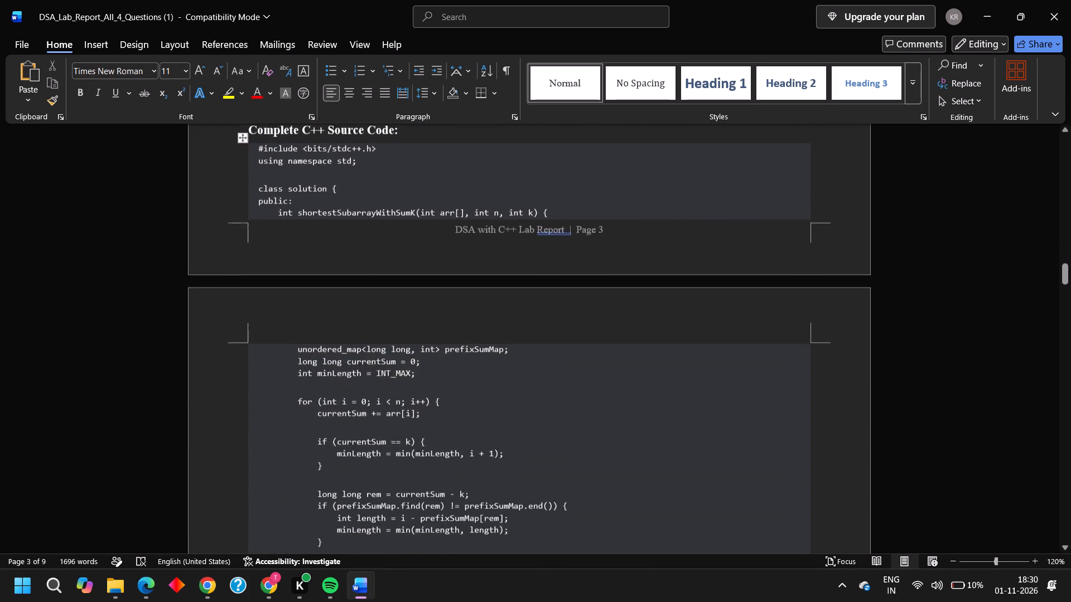
pyautogui.scroll(-1, 521, 334)
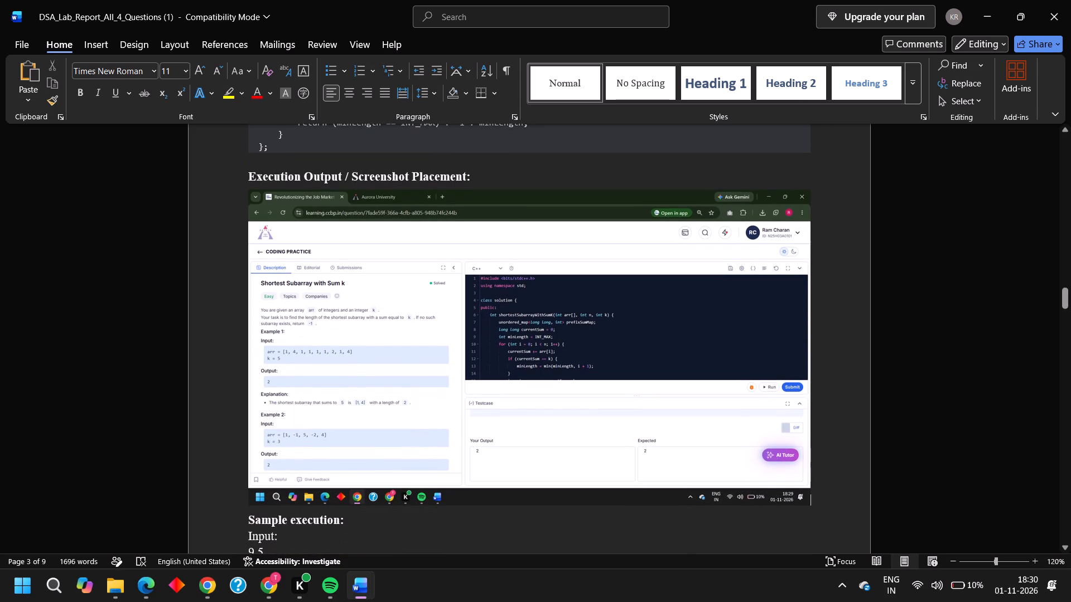
pyautogui.scroll(-2, 521, 334)
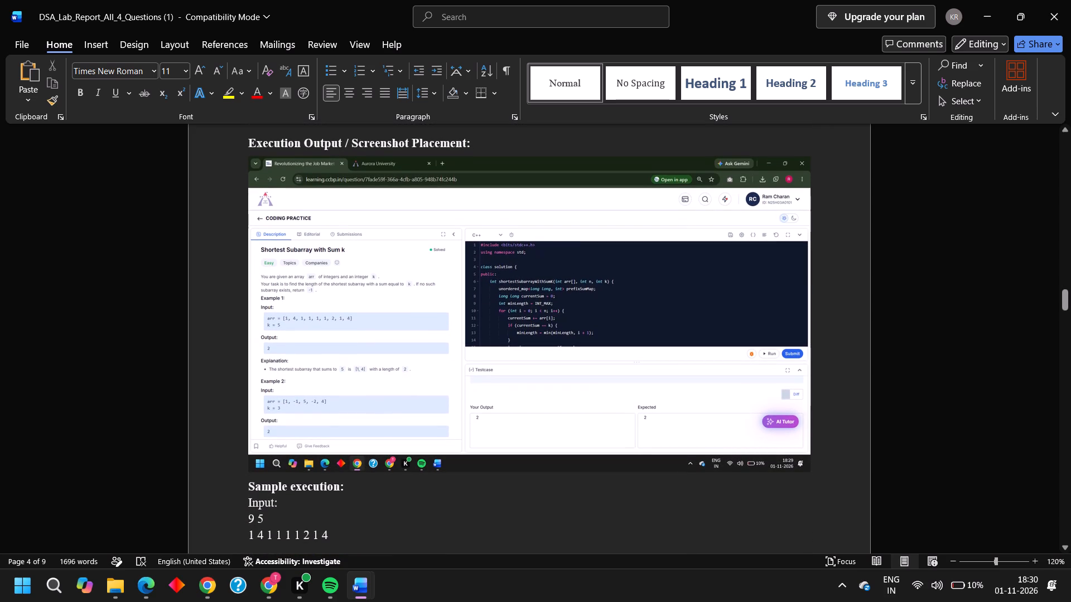
pyautogui.scroll(-2, 521, 334)
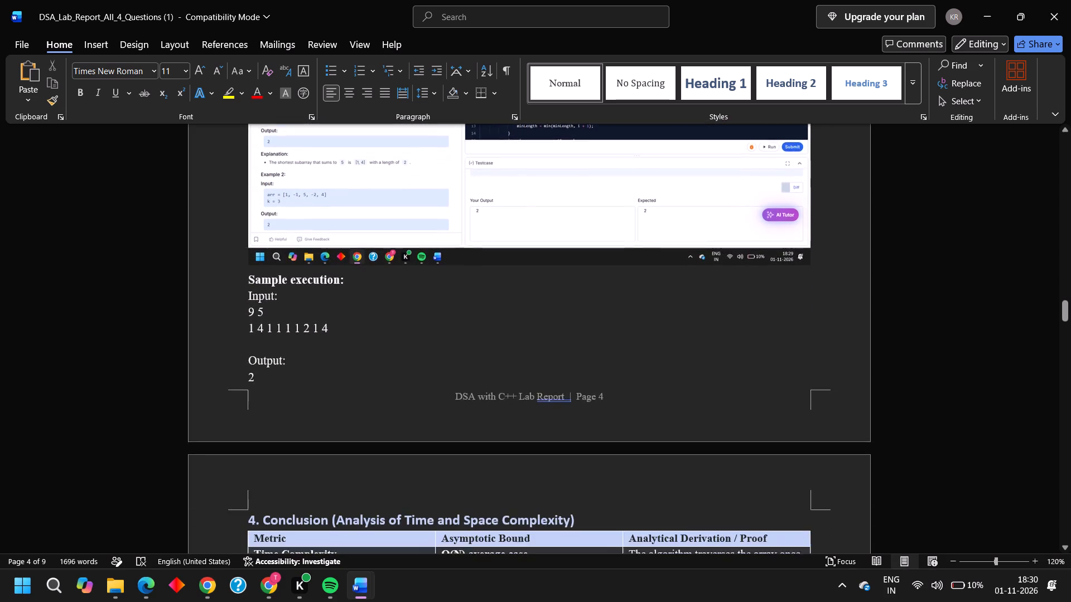
pyautogui.scroll(-1, 521, 334)
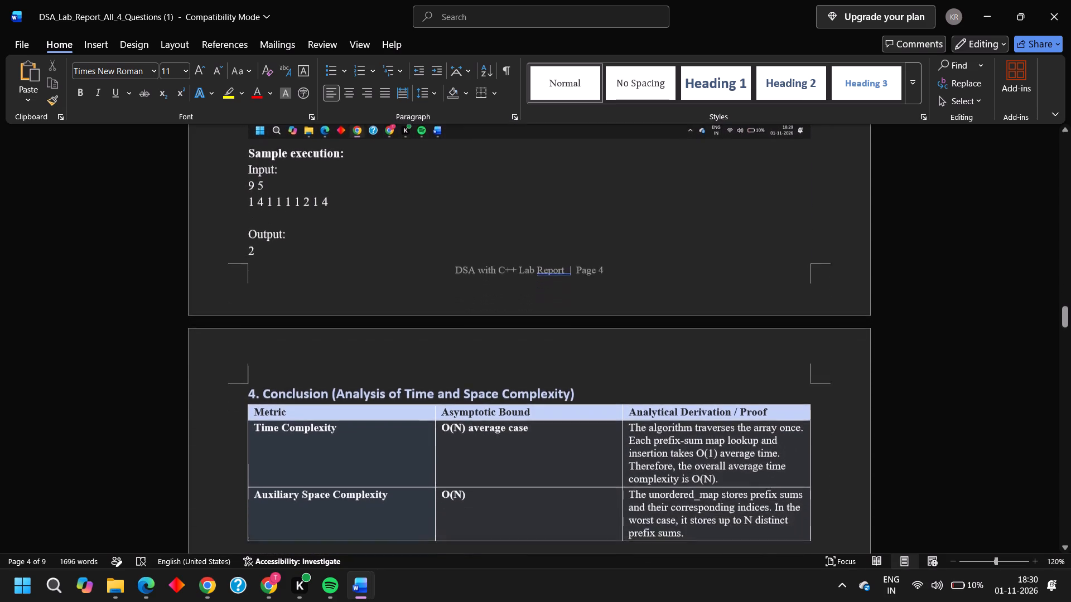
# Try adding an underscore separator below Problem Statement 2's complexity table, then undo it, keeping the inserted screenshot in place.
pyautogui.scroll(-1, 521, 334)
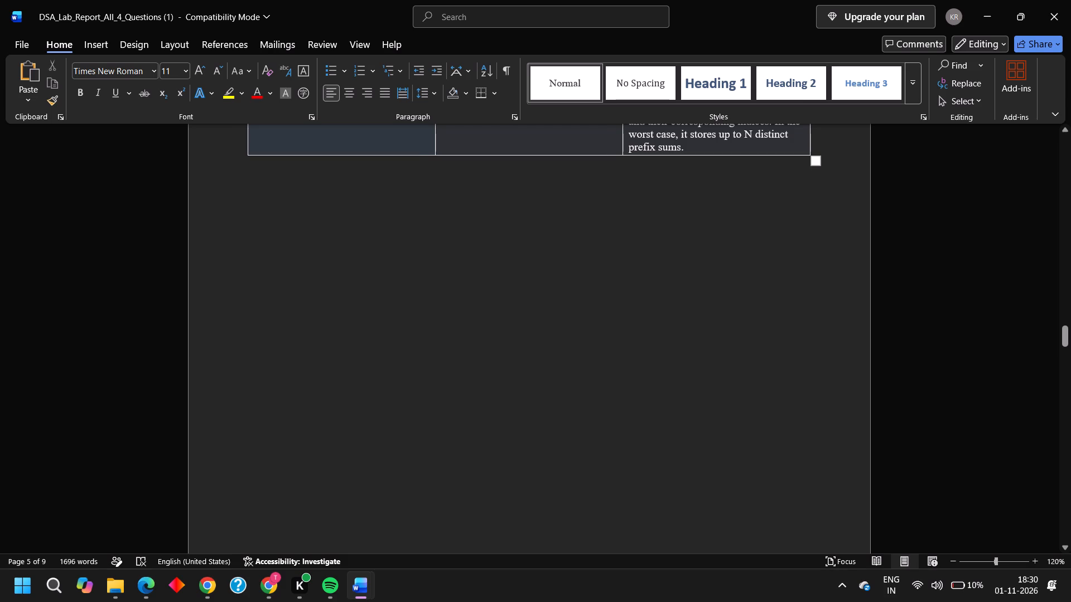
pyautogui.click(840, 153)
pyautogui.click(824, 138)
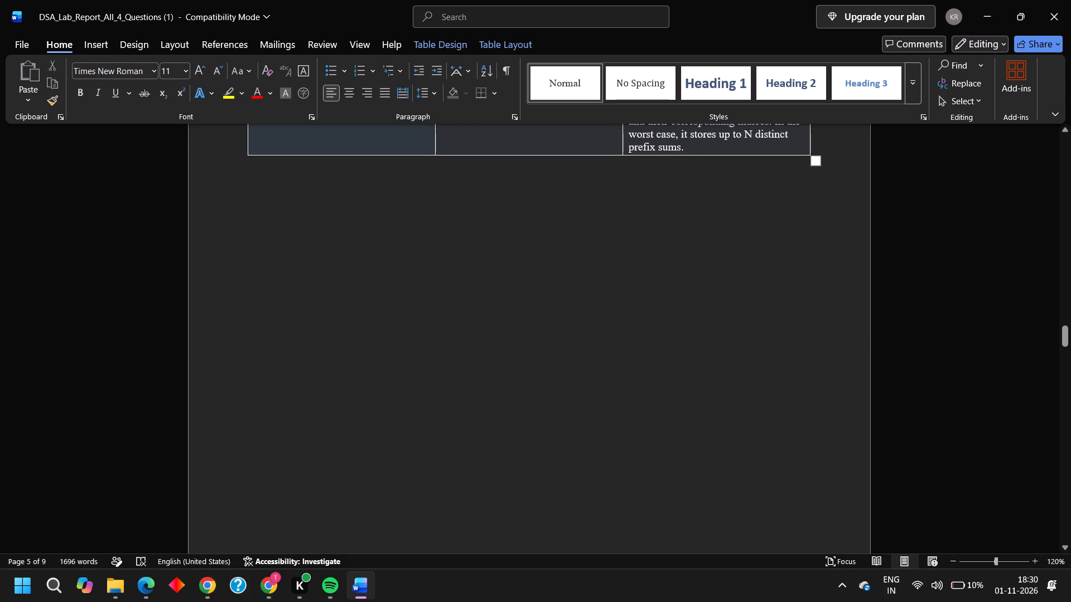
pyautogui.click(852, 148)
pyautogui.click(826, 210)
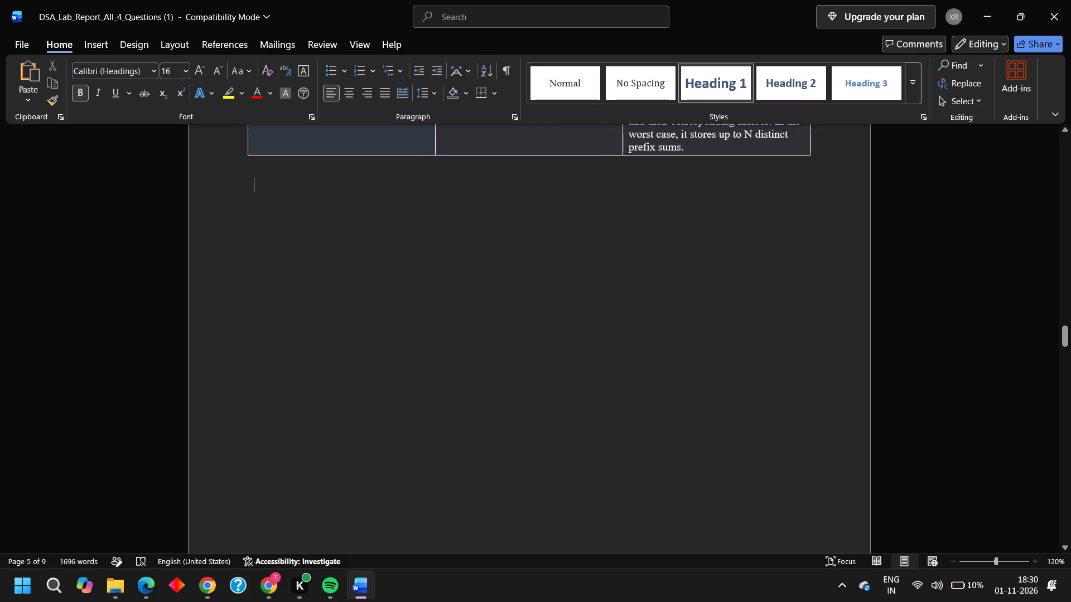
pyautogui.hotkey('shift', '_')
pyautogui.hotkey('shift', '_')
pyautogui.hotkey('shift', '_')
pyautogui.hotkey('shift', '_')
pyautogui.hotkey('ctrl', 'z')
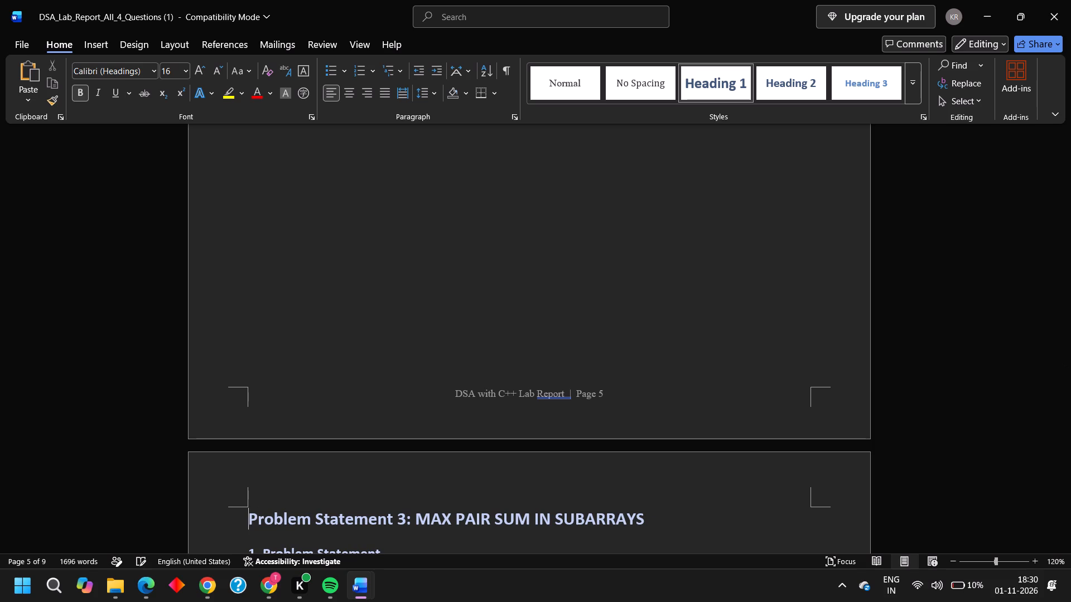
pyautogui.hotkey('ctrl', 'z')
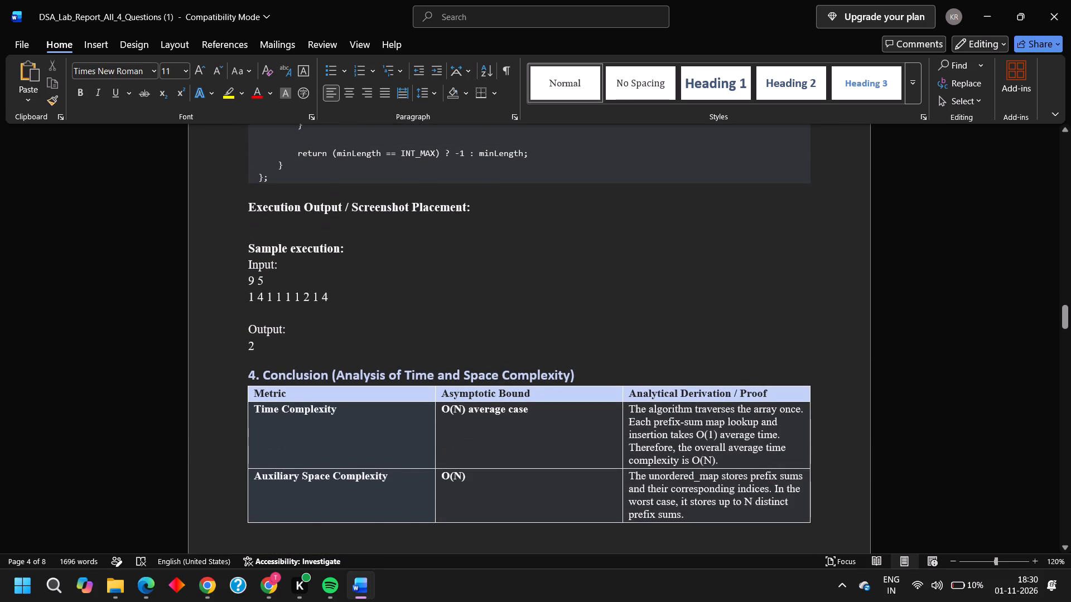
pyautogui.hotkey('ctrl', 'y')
# Insert a full-width horizontal separator line directly below Problem Statement 2's complexity table, with only one empty line after it.
pyautogui.scroll(-1, 875, 249)
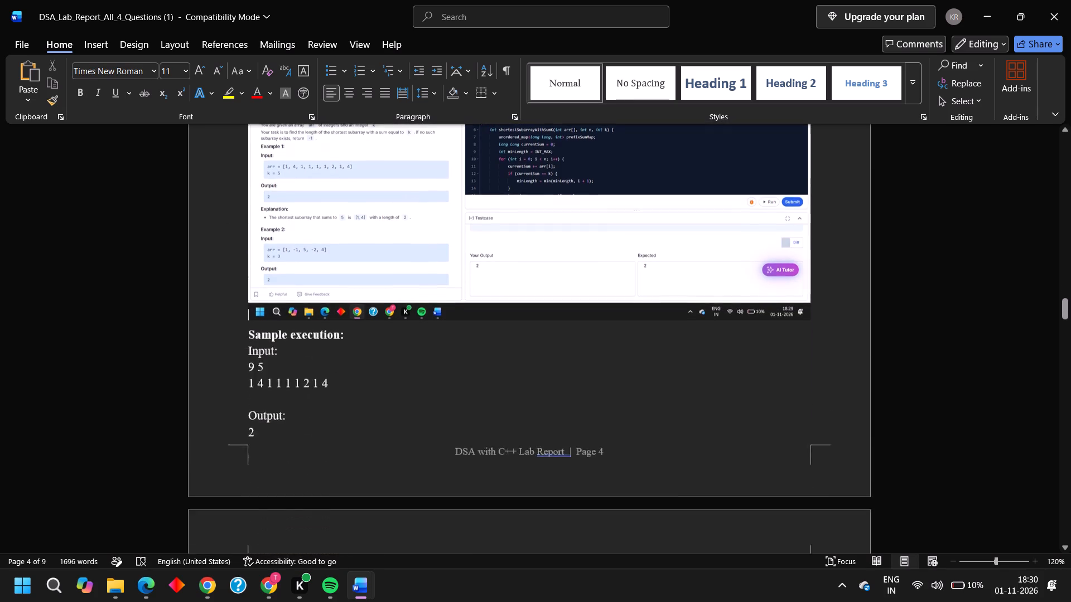
pyautogui.scroll(-1, 875, 249)
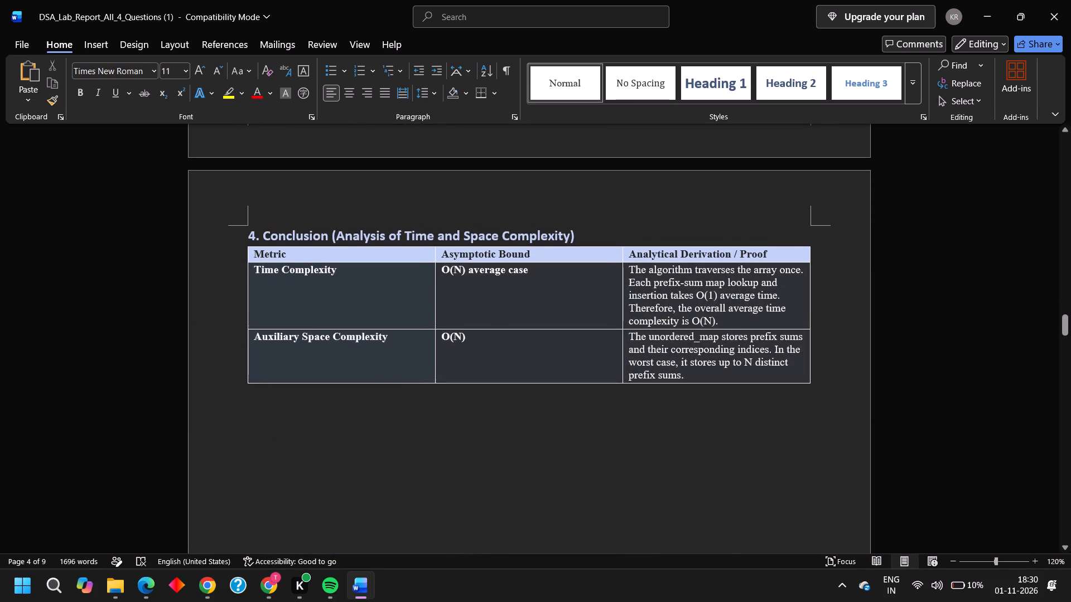
pyautogui.click(846, 270)
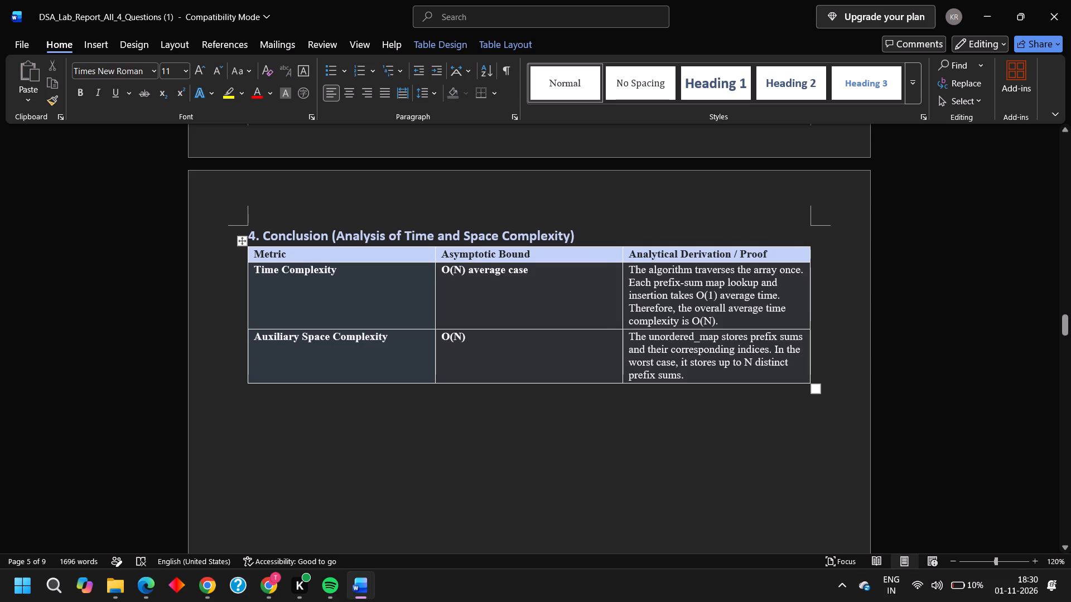
pyautogui.click(685, 524)
pyautogui.press('BackSpace')
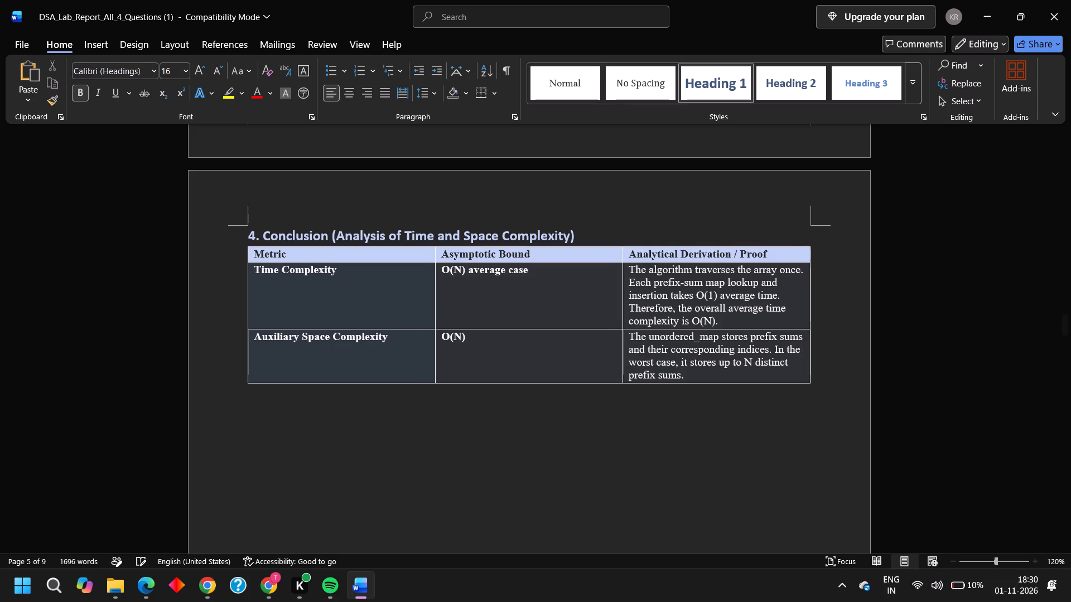
pyautogui.press('Down')
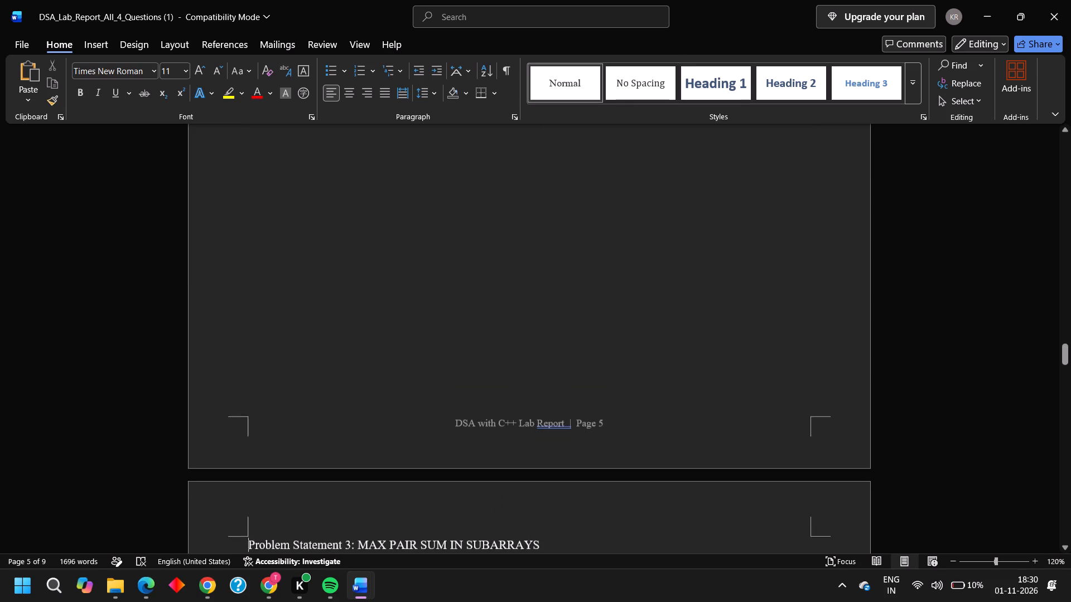
pyautogui.press('Up')
pyautogui.press('Up')
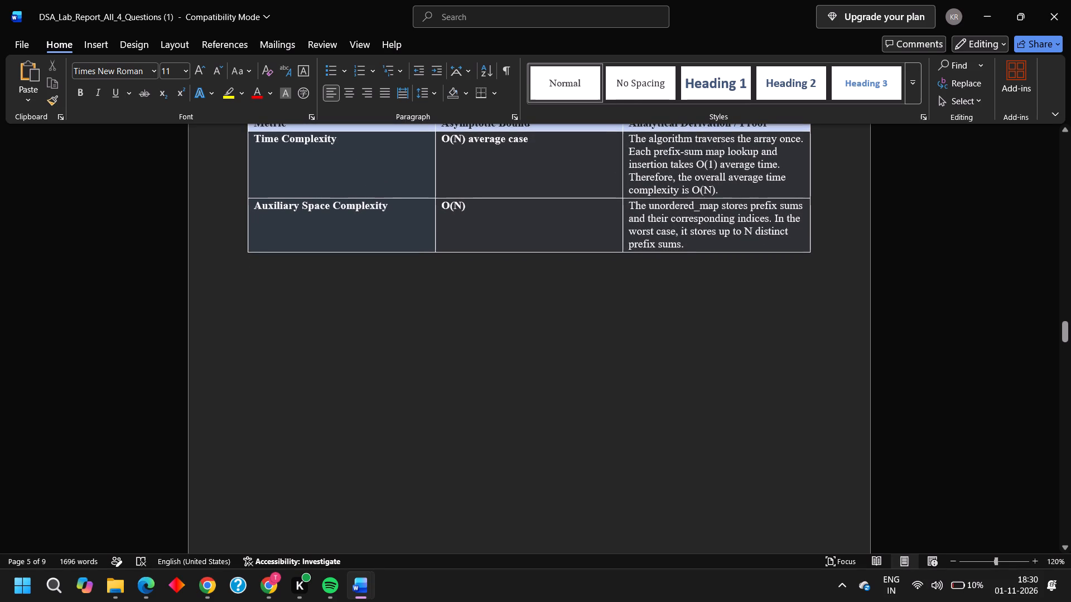
pyautogui.click(735, 235)
pyautogui.click(732, 253)
pyautogui.hotkey('shift', '_')
pyautogui.hotkey('shift', '_')
pyautogui.hotkey('shift', '_')
pyautogui.hotkey('shift', '_')
pyautogui.hotkey('shift', '_')
pyautogui.hotkey('shift', '_')
pyautogui.hotkey('shift', '_')
pyautogui.hotkey('shift', '_')
pyautogui.hotkey('shift', '_')
pyautogui.hotkey('shift', '_')
pyautogui.hotkey('shift', '_')
pyautogui.hotkey('shift', '_')
pyautogui.hotkey('shift', '_')
pyautogui.hotkey('shift', '_')
pyautogui.hotkey('shift', '_')
pyautogui.hotkey('shift', '_')
pyautogui.hotkey('shift', '_')
pyautogui.hotkey('shift', '_')
pyautogui.hotkey('shift', '_')
pyautogui.hotkey('shift', '_')
pyautogui.hotkey('shift', '_')
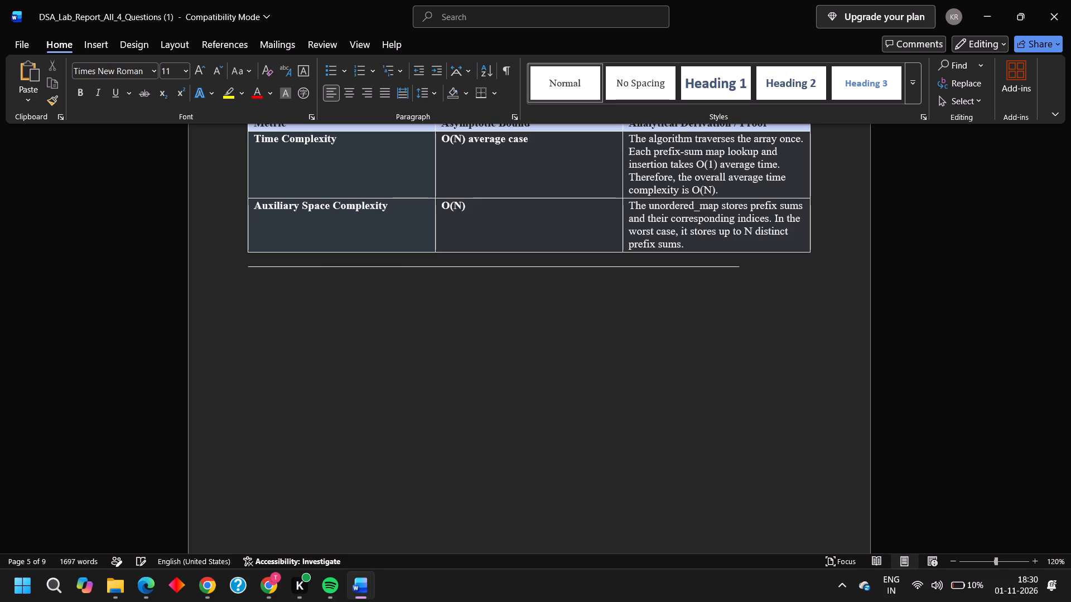
pyautogui.hotkey('shift', 'BackSpace')
pyautogui.hotkey('shift', 'BackSpace')
pyautogui.hotkey('shift', 'BackSpace')
pyautogui.hotkey('shift', 'BackSpace')
pyautogui.hotkey('shift', 'BackSpace')
pyautogui.hotkey('shift', 'BackSpace')
pyautogui.press('Return')
pyautogui.press('Return')
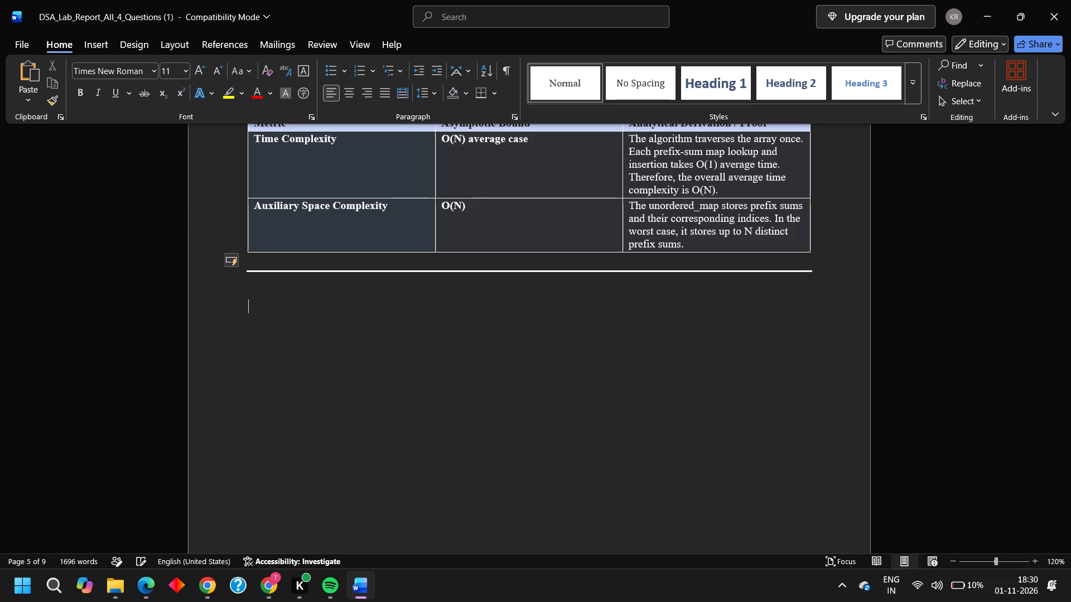
pyautogui.press('BackSpace')
# Remove the page break before the "Problem Statement 3: MAX PAIR SUM IN SUBARRAYS" title to bring it up under the separator.
pyautogui.scroll(-1, 862, 326)
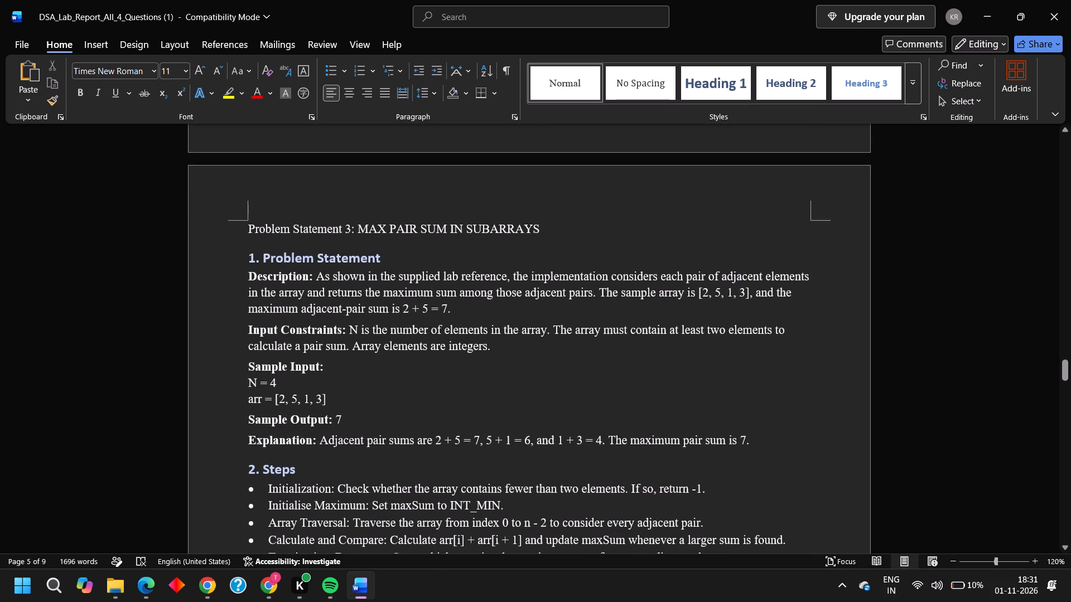
pyautogui.click(245, 234)
pyautogui.press('BackSpace')
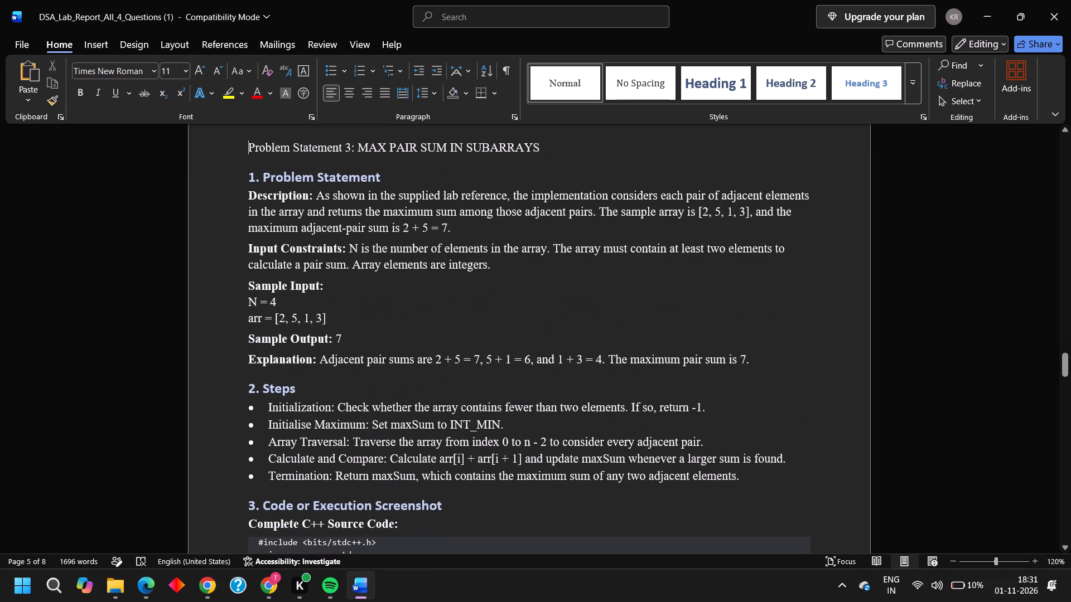
# Add a blank line between Problem Statement 2's complexity table and the separator line.
pyautogui.scroll(1, 307, 280)
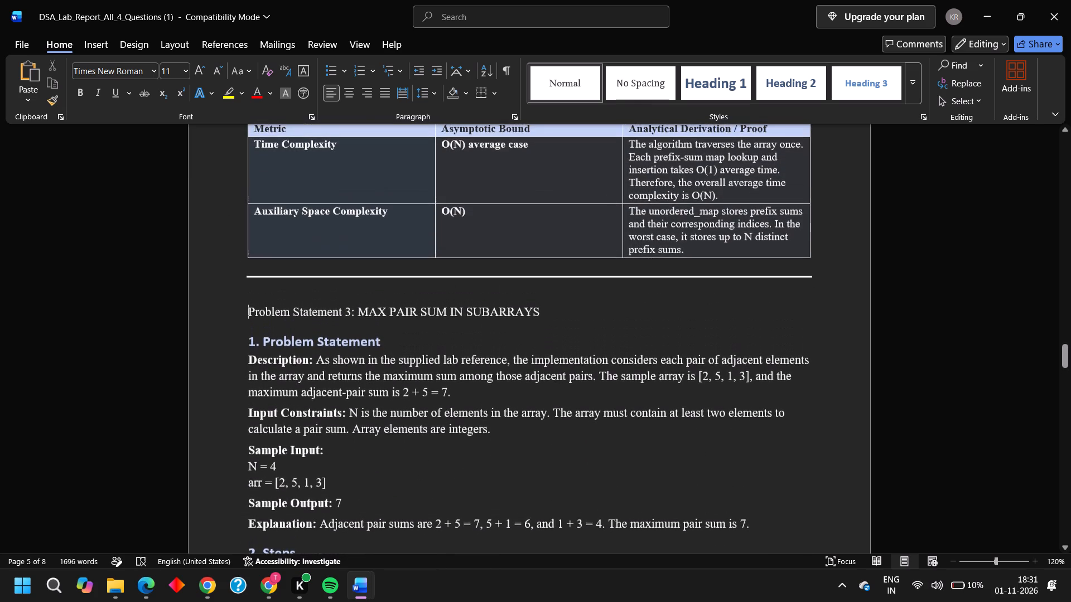
pyautogui.scroll(1, 307, 280)
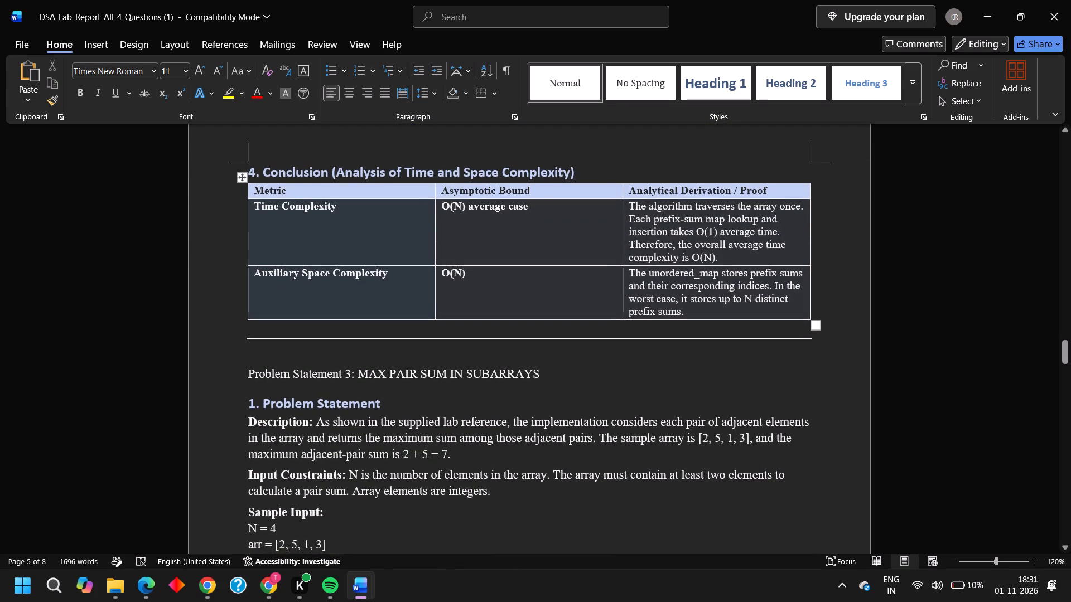
pyautogui.click(846, 316)
pyautogui.click(239, 336)
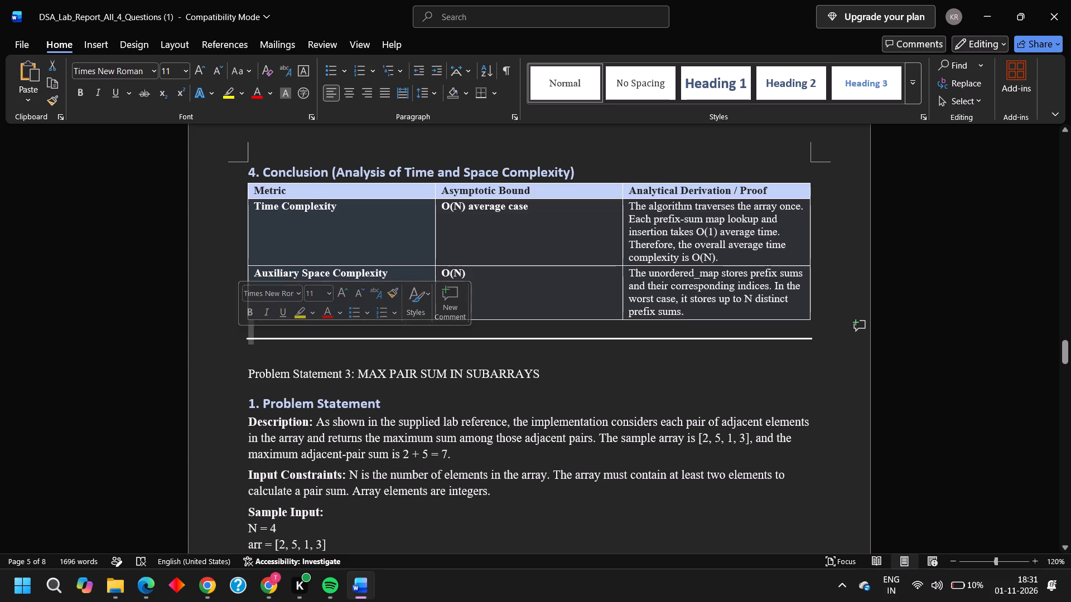
pyautogui.click(239, 339)
pyautogui.click(267, 336)
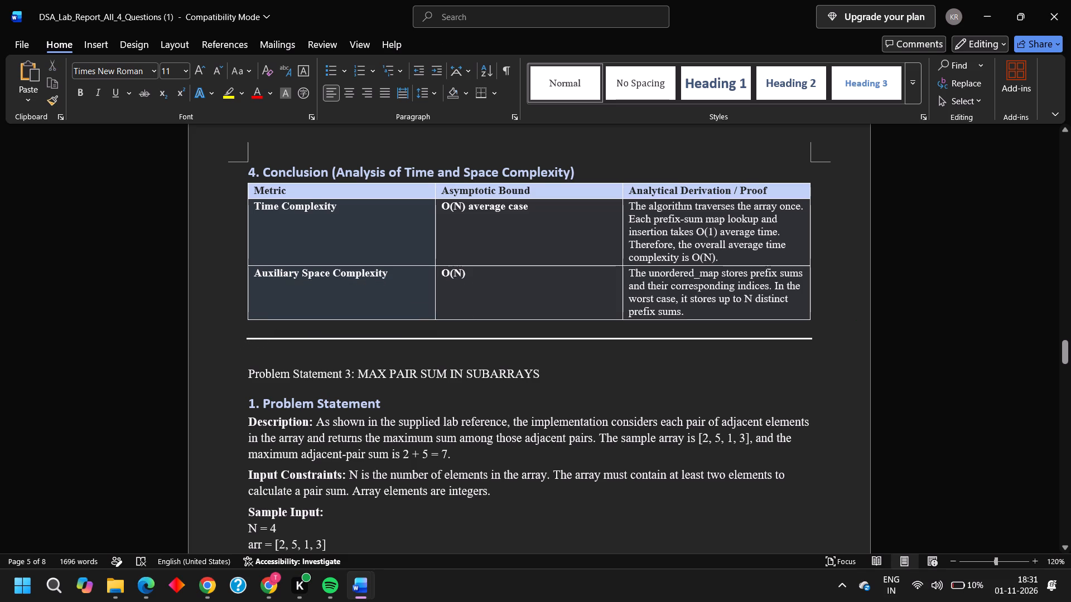
pyautogui.press('Return')
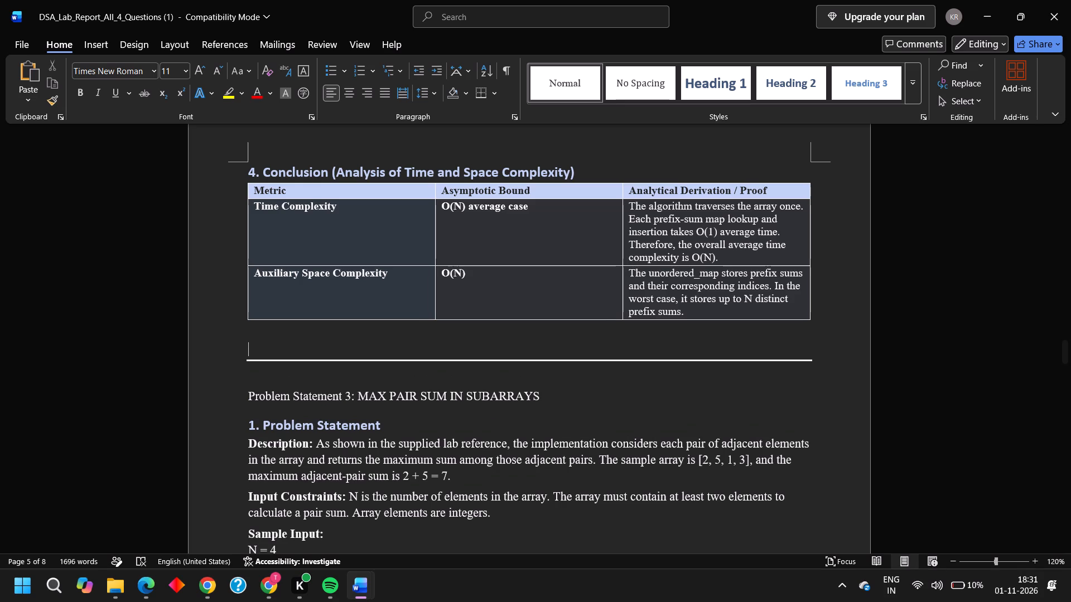
# Switch to Chrome and open "Max Pair Sum in Subarrays" from the Coding Practice set following the Largest Subarray Sum lessons.
pyautogui.scroll(-1, 278, 366)
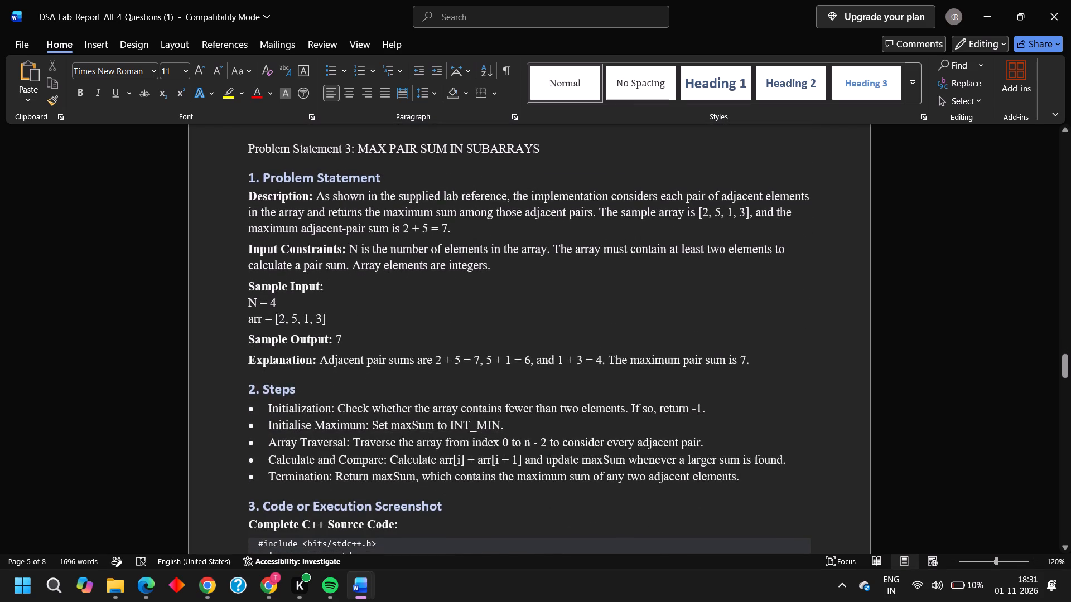
pyautogui.scroll(-1, 278, 366)
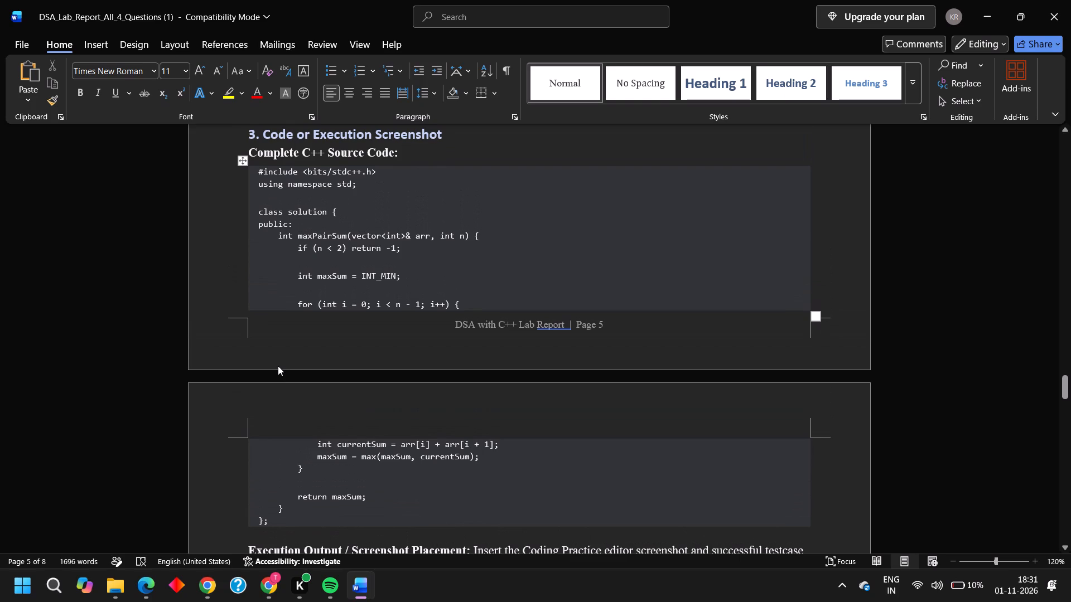
pyautogui.hotkey('alt', 'Tab')
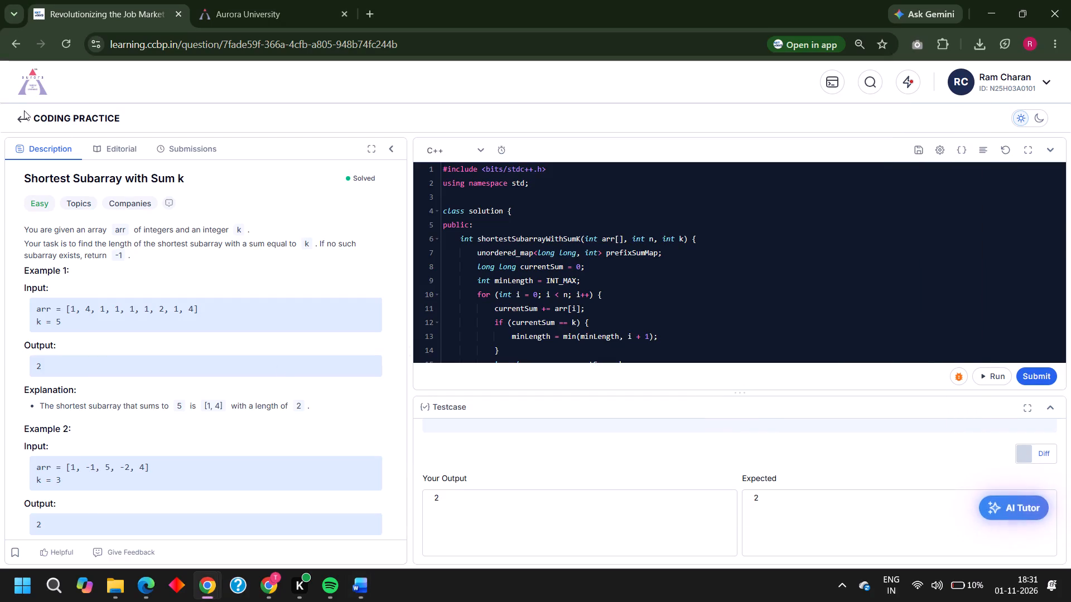
pyautogui.click(20, 118)
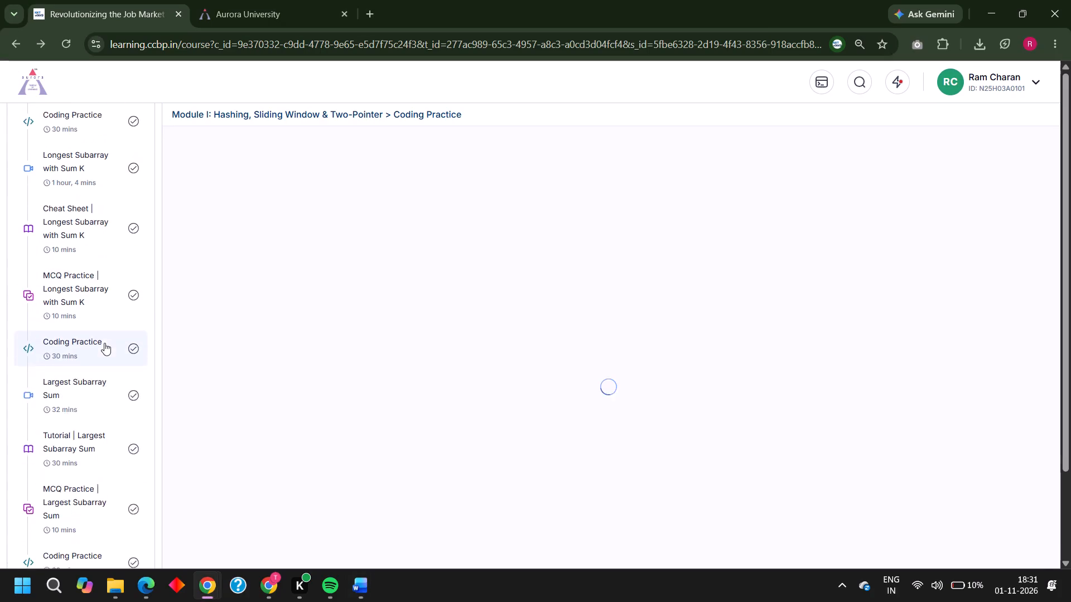
pyautogui.scroll(-3, 104, 343)
pyautogui.click(83, 443)
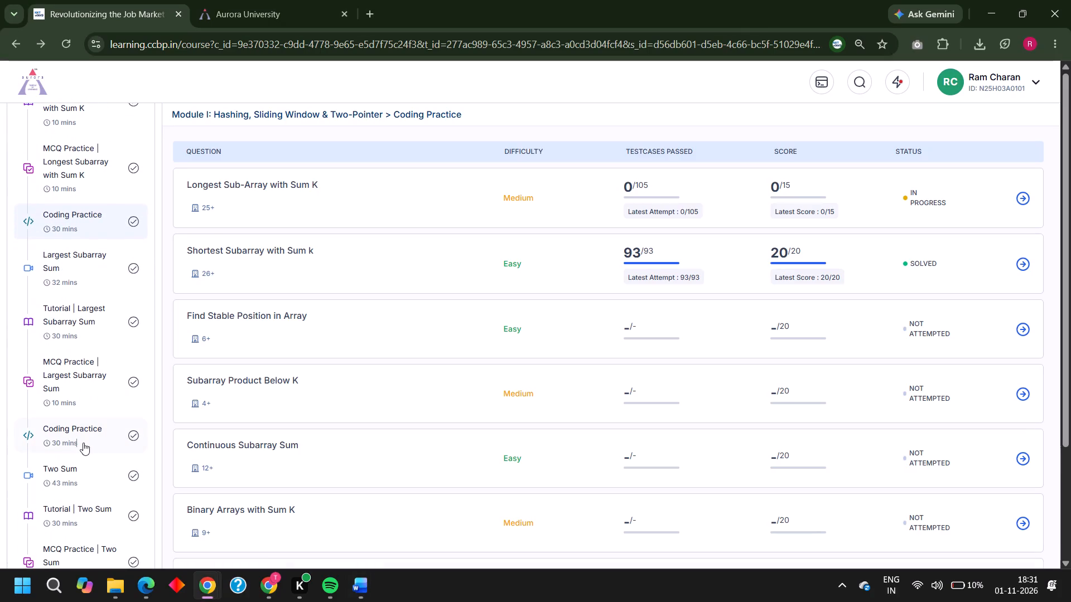
pyautogui.click(402, 260)
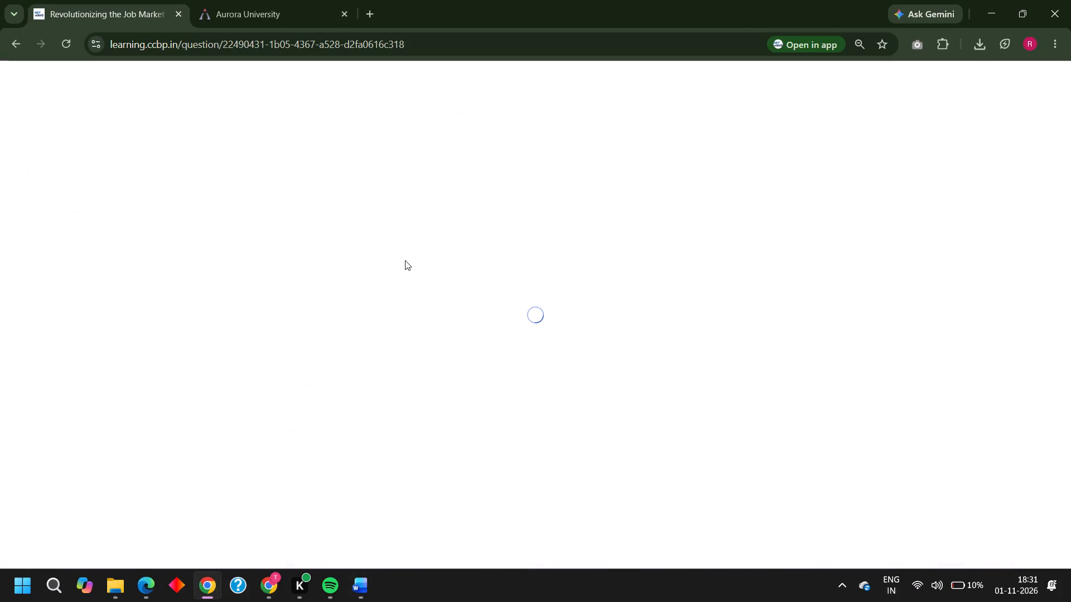
# Copy the complete Max Pair Sum in Subarrays C++ solution and compare it with Problem Statement 3's source code in the Word report.
pyautogui.scroll(-1, 621, 317)
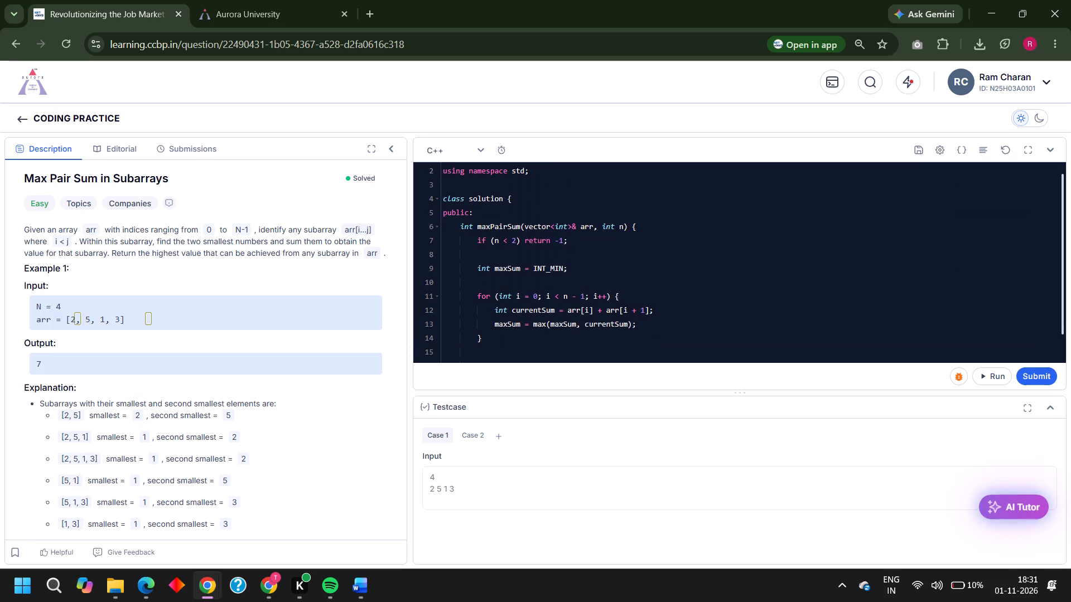
pyautogui.scroll(-1, 621, 317)
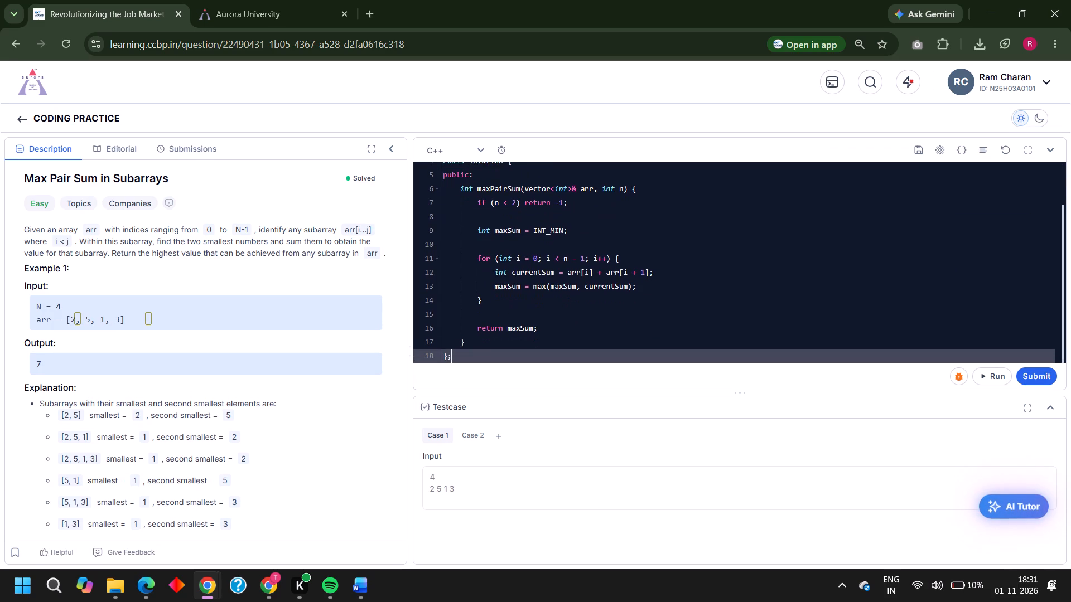
pyautogui.scroll(-1, 621, 317)
pyautogui.moveTo(464, 357); pyautogui.dragTo(436, 255)
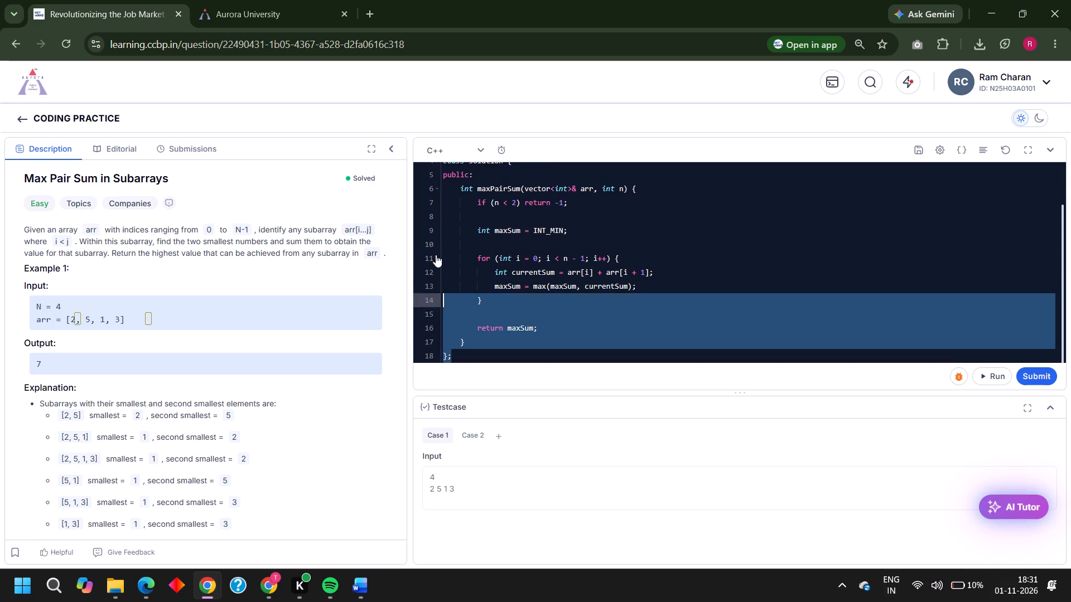
pyautogui.moveTo(436, 255); pyautogui.dragTo(427, 148)
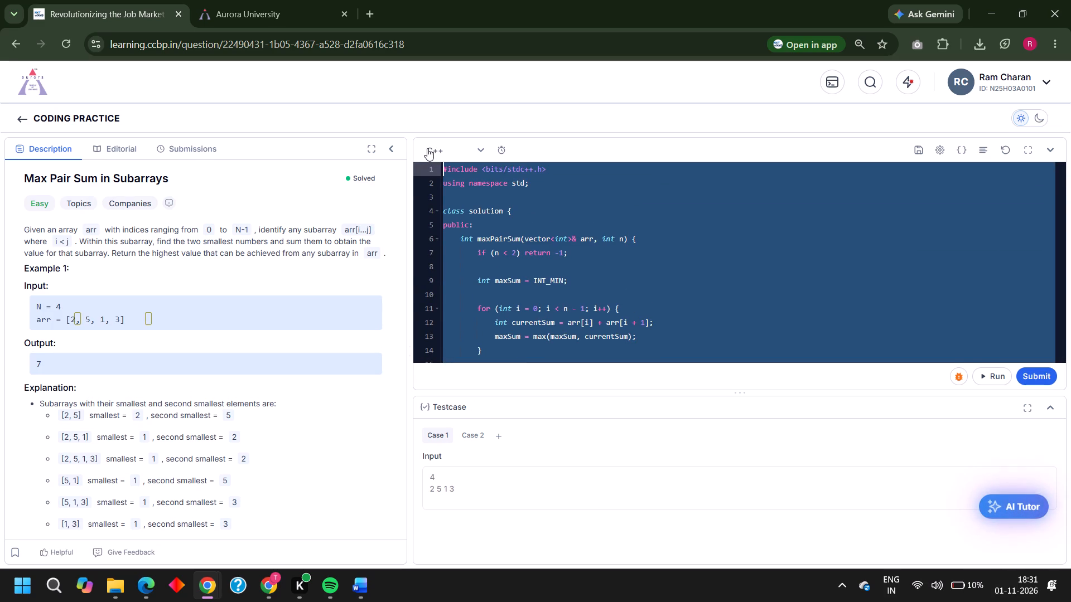
pyautogui.hotkey('ctrl', 'c')
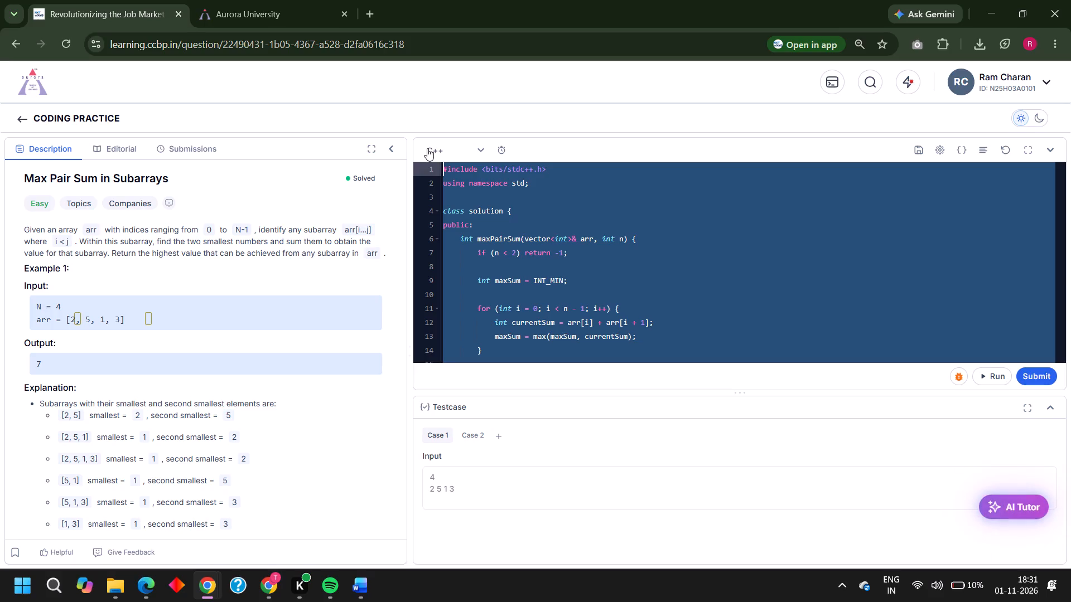
pyautogui.hotkey('alt', 'Tab')
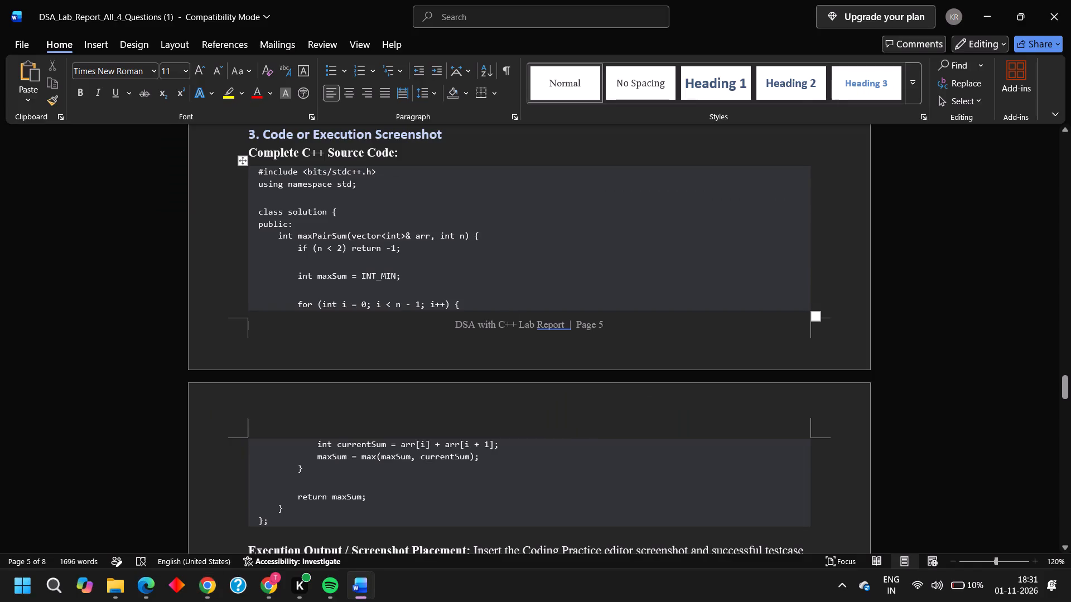
pyautogui.hotkey('alt', 'Tab')
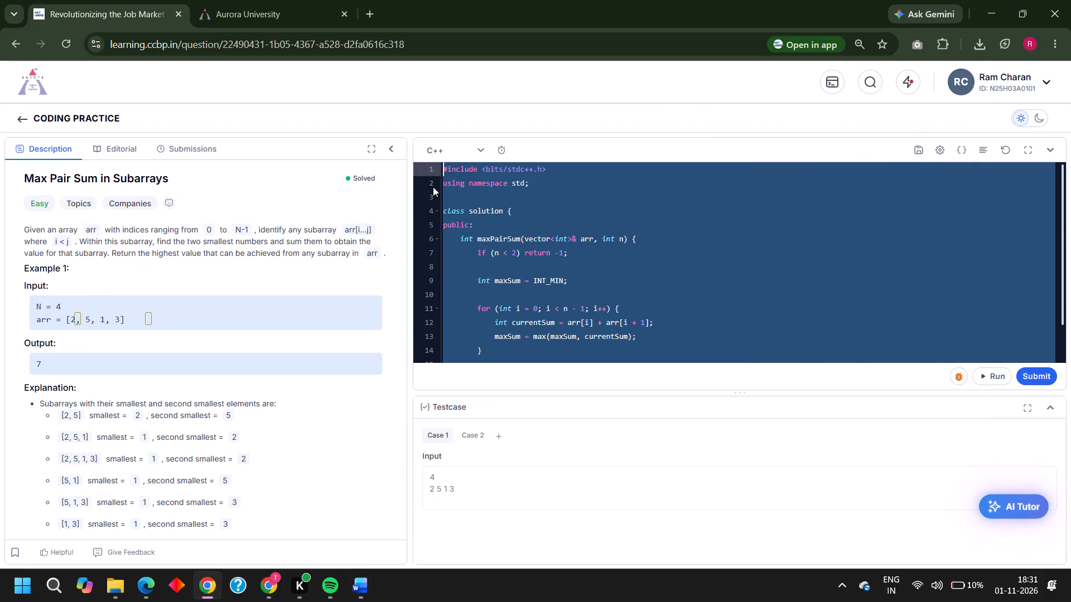
pyautogui.scroll(-3, 521, 240)
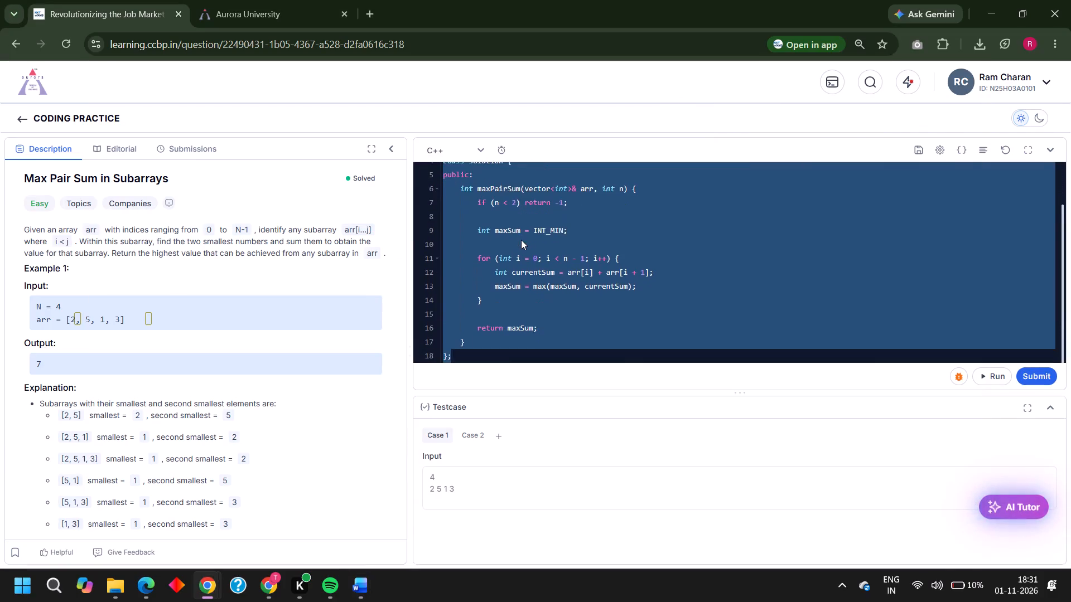
# In Word, replace the placeholder sentence after Problem Statement 3's "Execution Output / Screenshot Placement:" label with an empty line.
pyautogui.hotkey('alt', 'Tab')
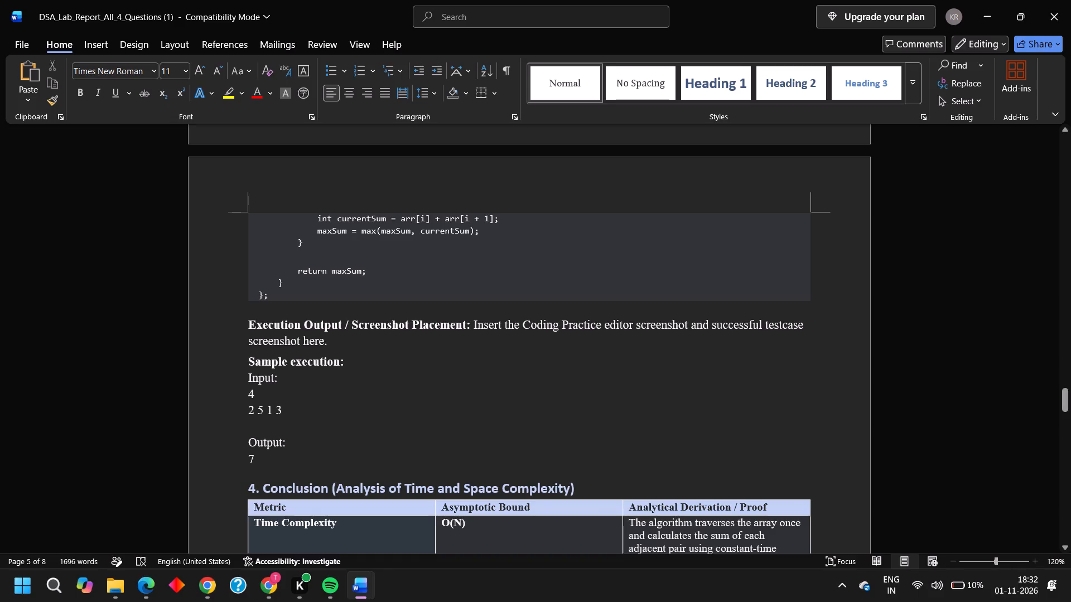
pyautogui.moveTo(475, 324); pyautogui.dragTo(647, 351)
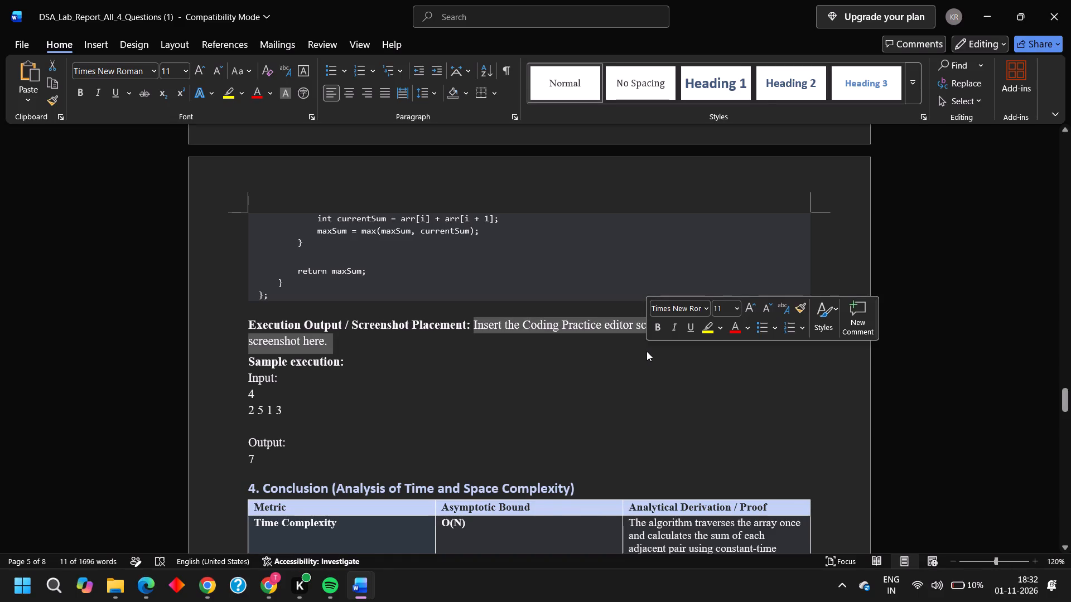
pyautogui.press('BackSpace')
pyautogui.press('Return')
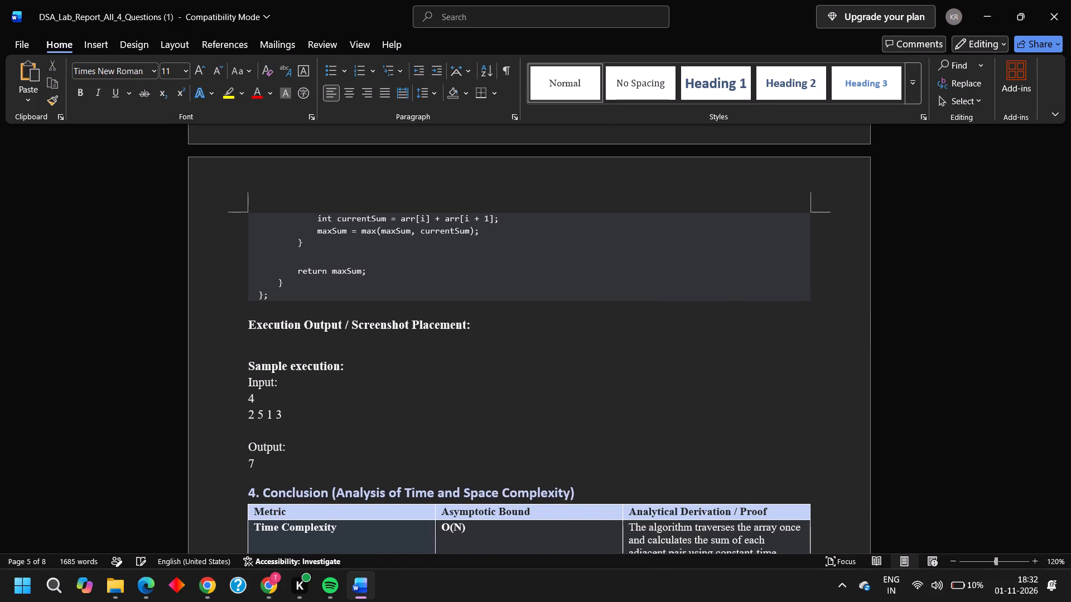
# Switch to Chrome, run the Max Pair Sum in Subarrays code and bring its actual and expected testcase outputs into view with the code.
pyautogui.hotkey('alt', 'Tab')
pyautogui.click(634, 361)
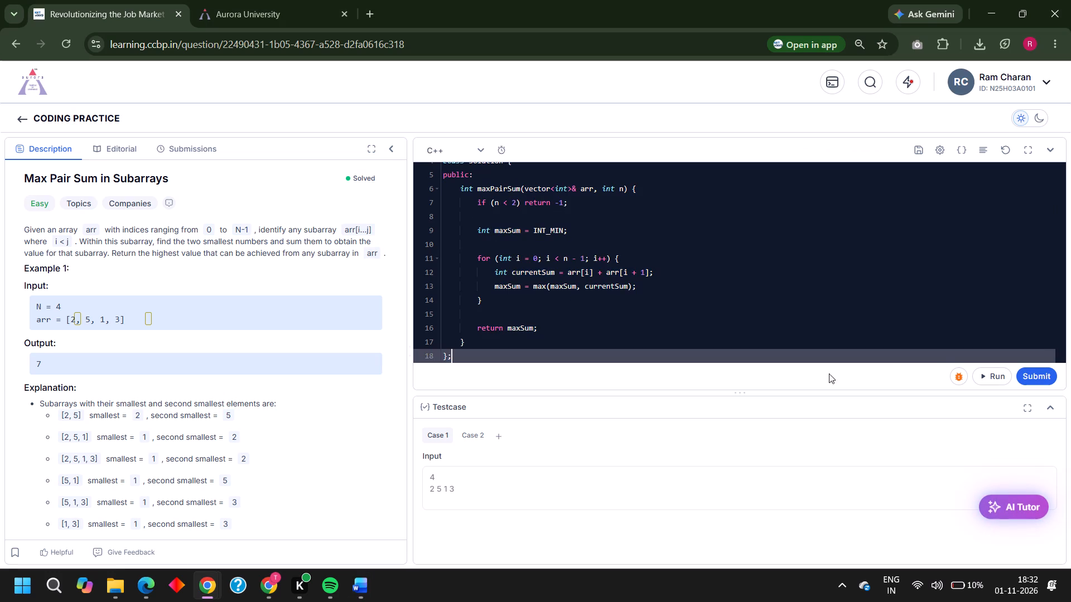
pyautogui.click(995, 373)
pyautogui.scroll(1, 860, 309)
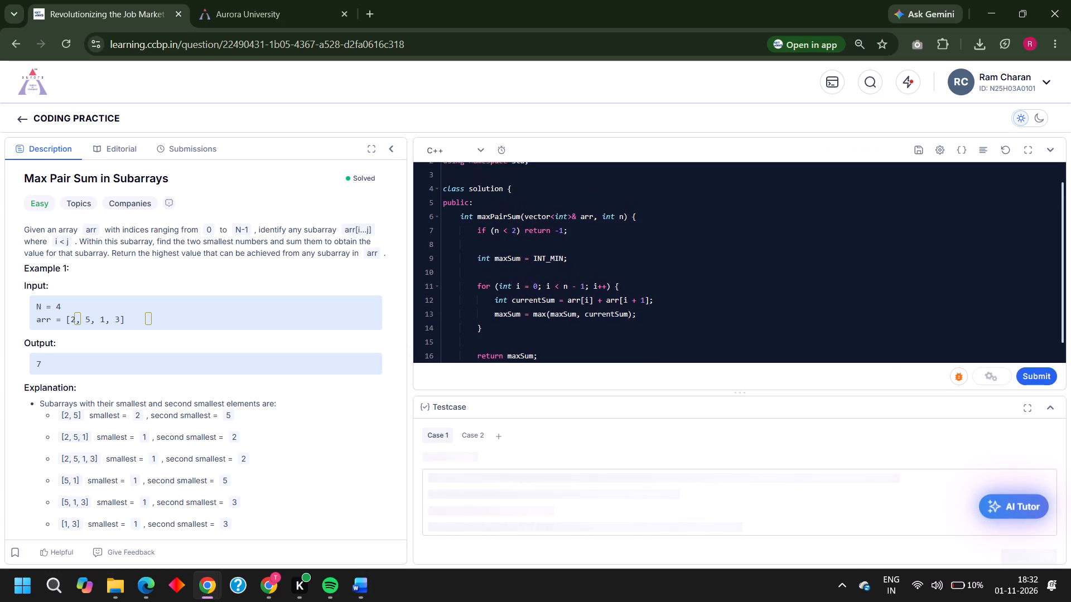
pyautogui.scroll(1, 860, 309)
pyautogui.scroll(-2, 763, 564)
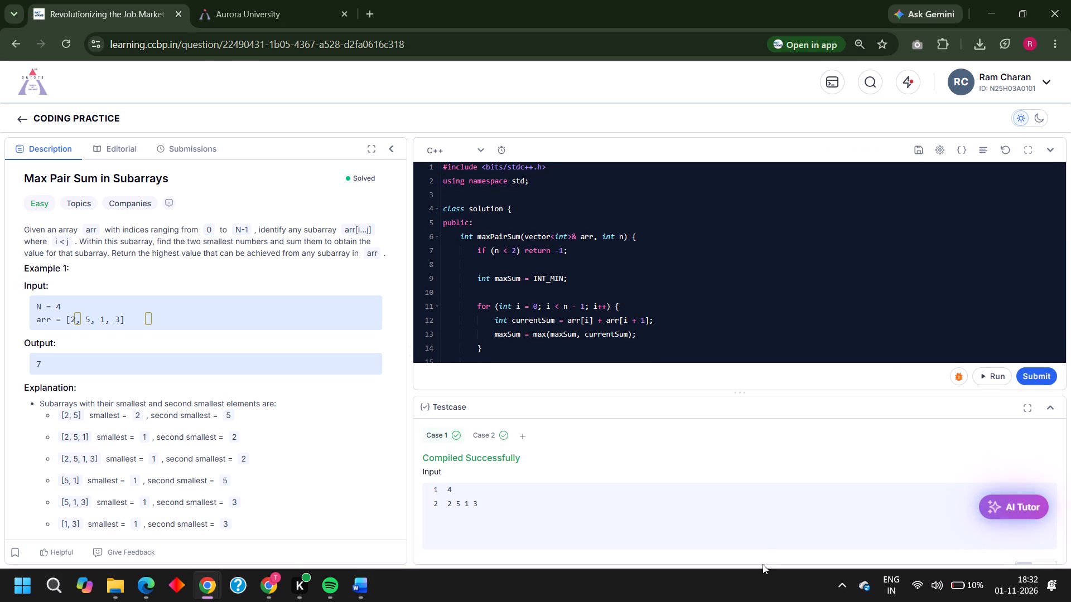
pyautogui.scroll(-3, 766, 526)
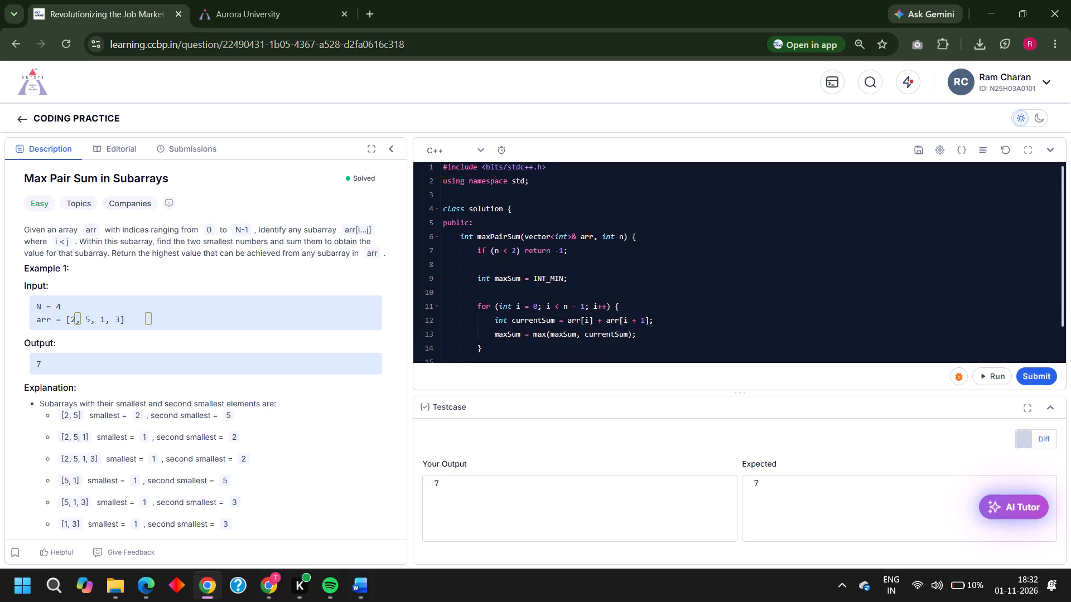
# Capture the full screen and paste it in Word on the empty line under Problem Statement 3's "Execution Output / Screenshot Placement:" label.
pyautogui.press('super+Print')
pyautogui.hotkey('alt', 'Tab')
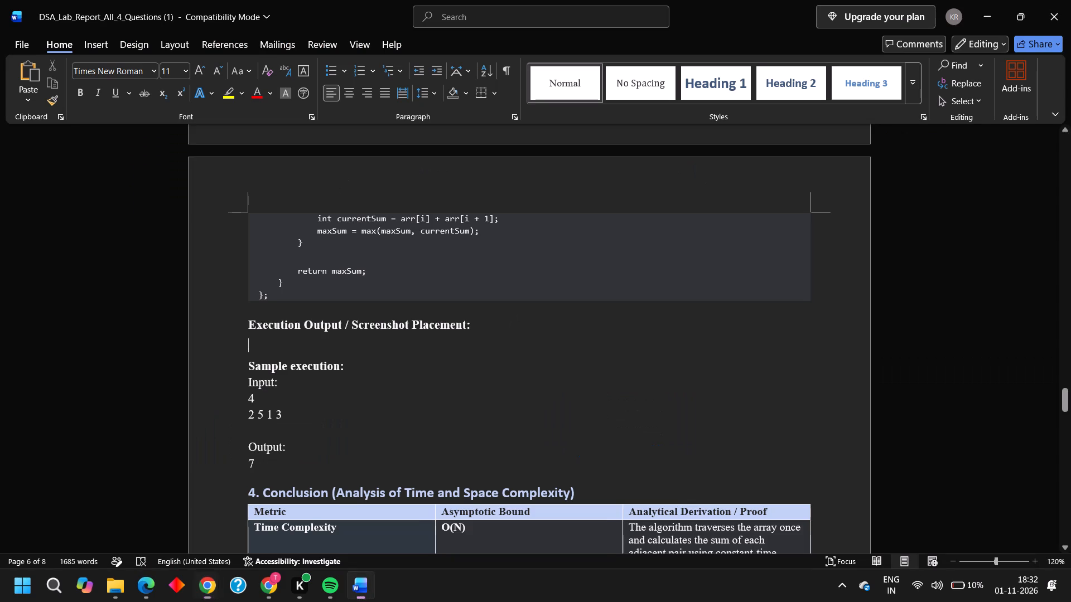
pyautogui.hotkey('ctrl', 'v')
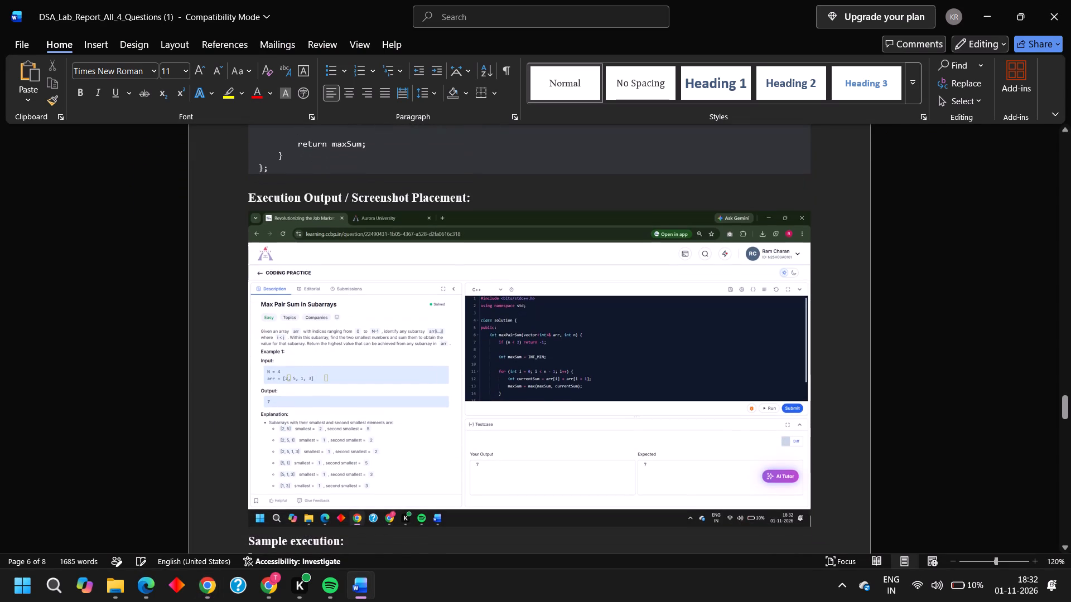
# Replace the placeholder sentence after Problem Statement 4's "Execution Output / Screenshot Placement:" label with an empty line.
pyautogui.scroll(-1, 569, 297)
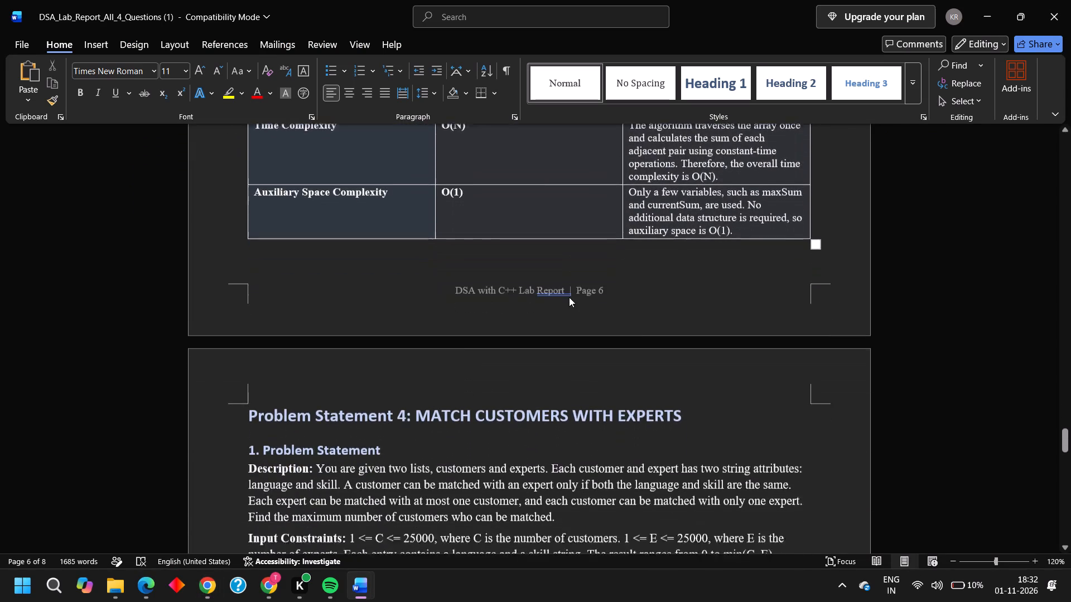
pyautogui.scroll(-2, 569, 297)
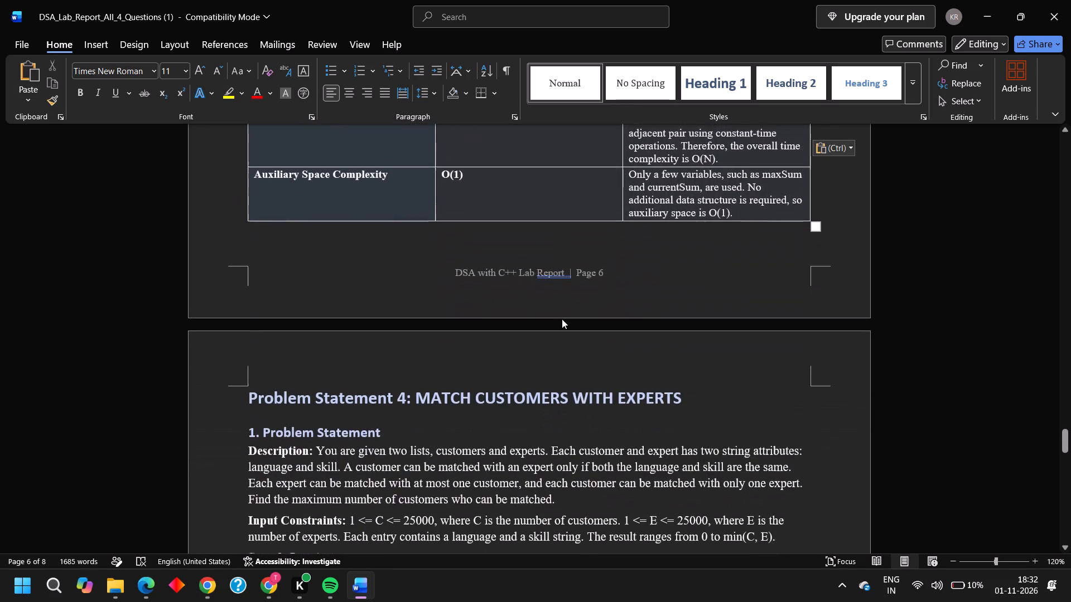
pyautogui.scroll(-1, 534, 345)
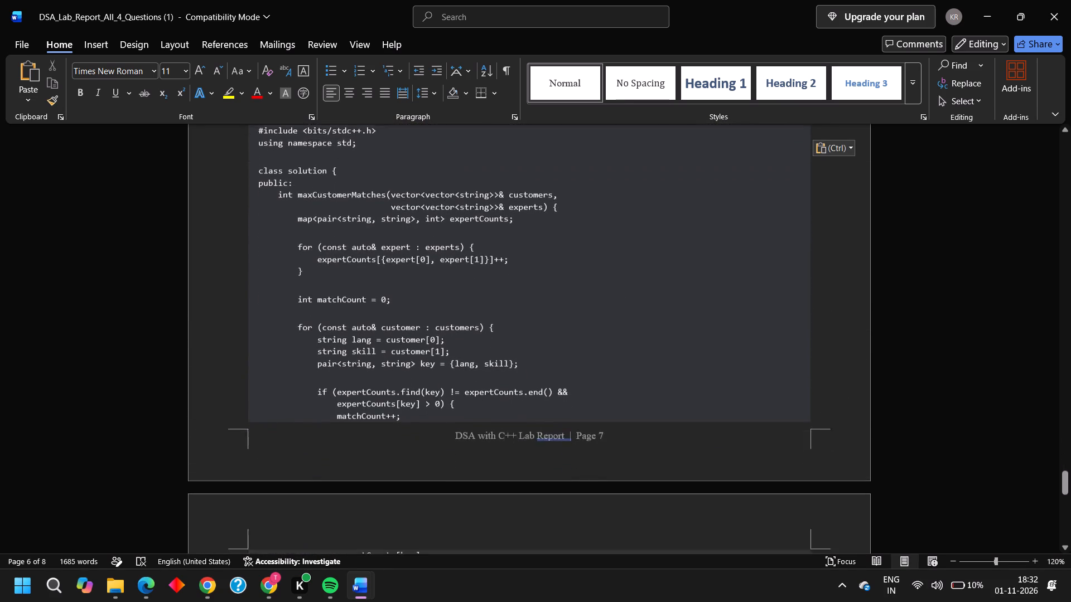
pyautogui.scroll(-1, 534, 345)
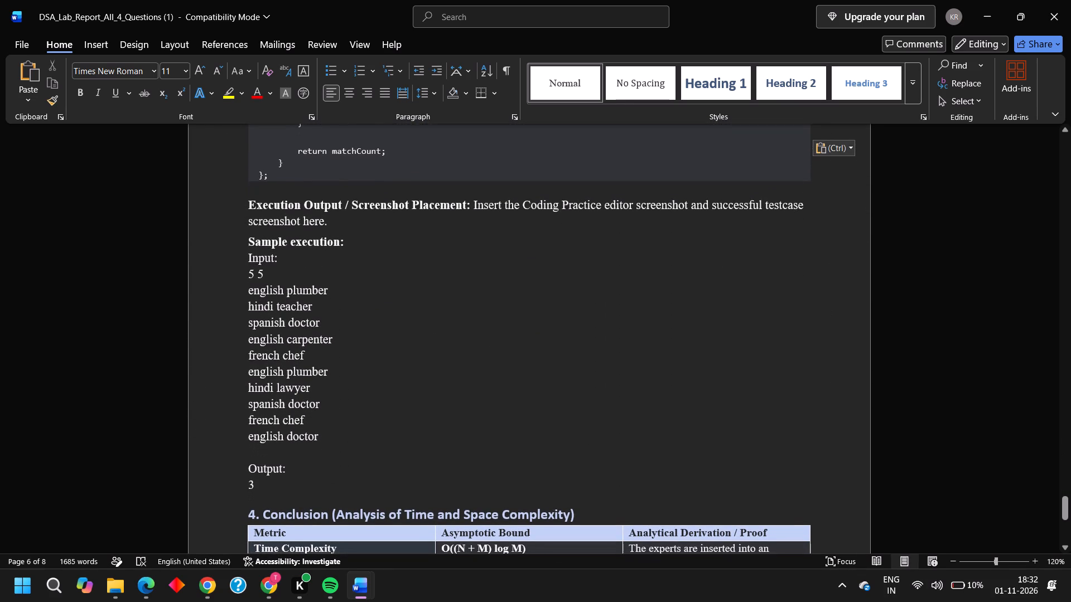
pyautogui.moveTo(472, 202); pyautogui.dragTo(636, 235)
pyautogui.click(587, 237)
pyautogui.moveTo(472, 201); pyautogui.dragTo(610, 216)
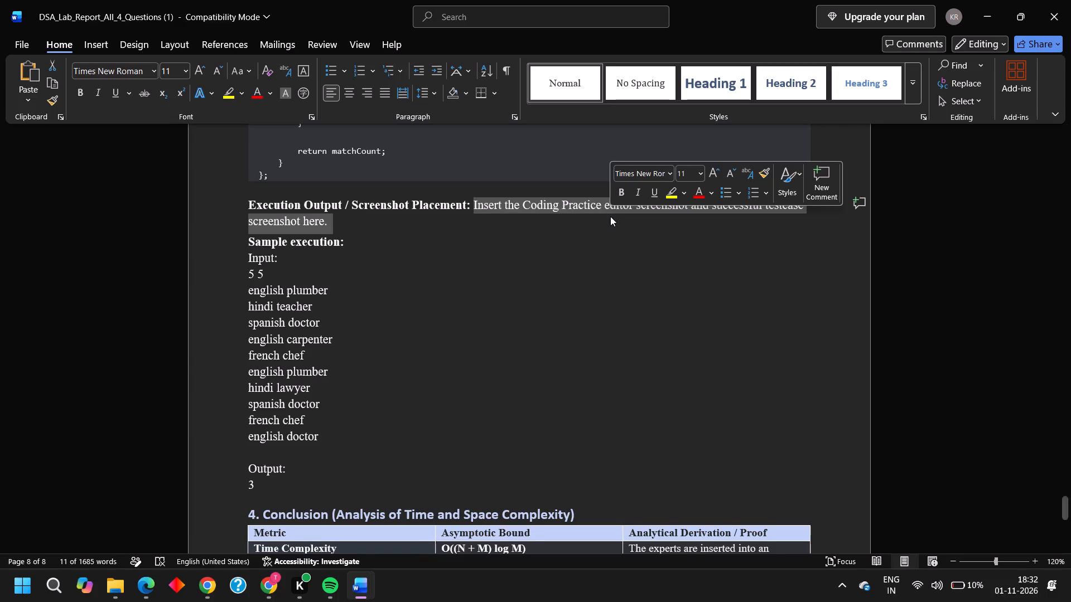
pyautogui.press('BackSpace')
pyautogui.press('Return')
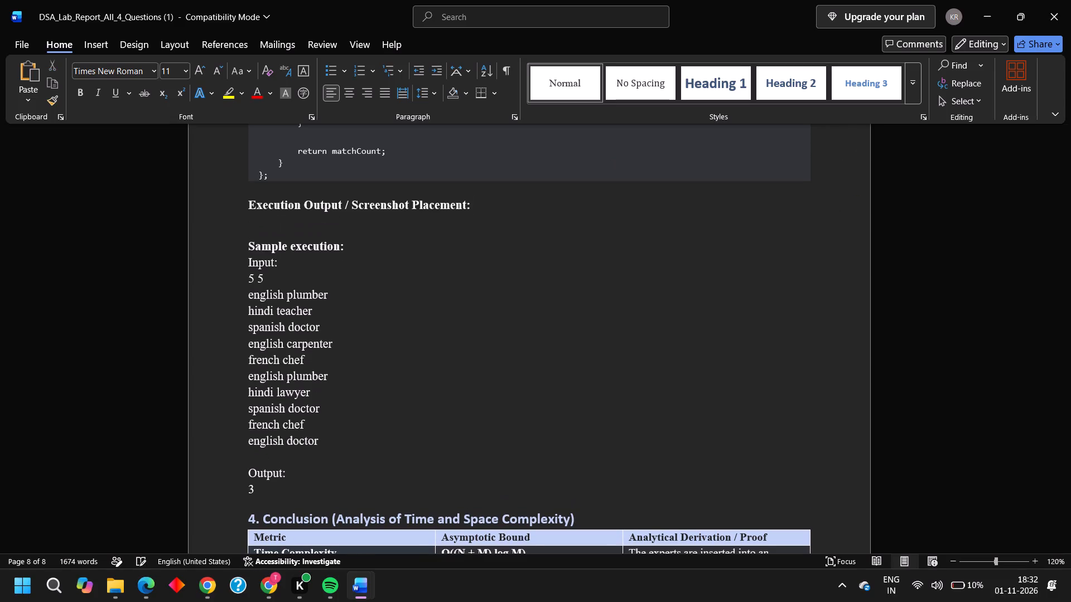
# Switch to Chrome and open "Match Customers with Experts" from the Coding Practice set following the Hashing lessons in Module I.
pyautogui.hotkey('alt', 'Tab')
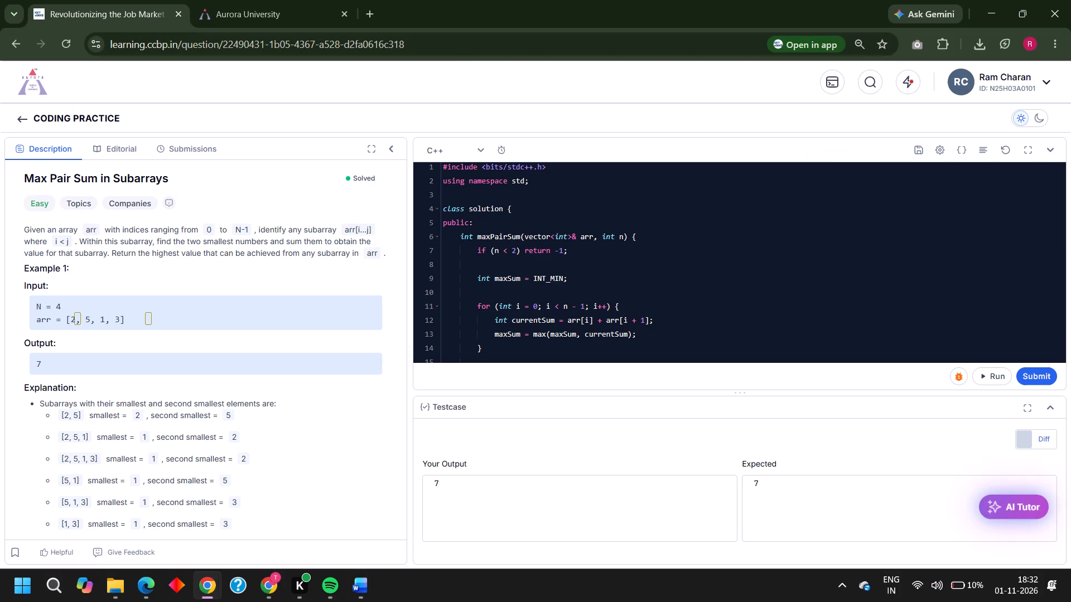
pyautogui.click(16, 121)
pyautogui.click(18, 116)
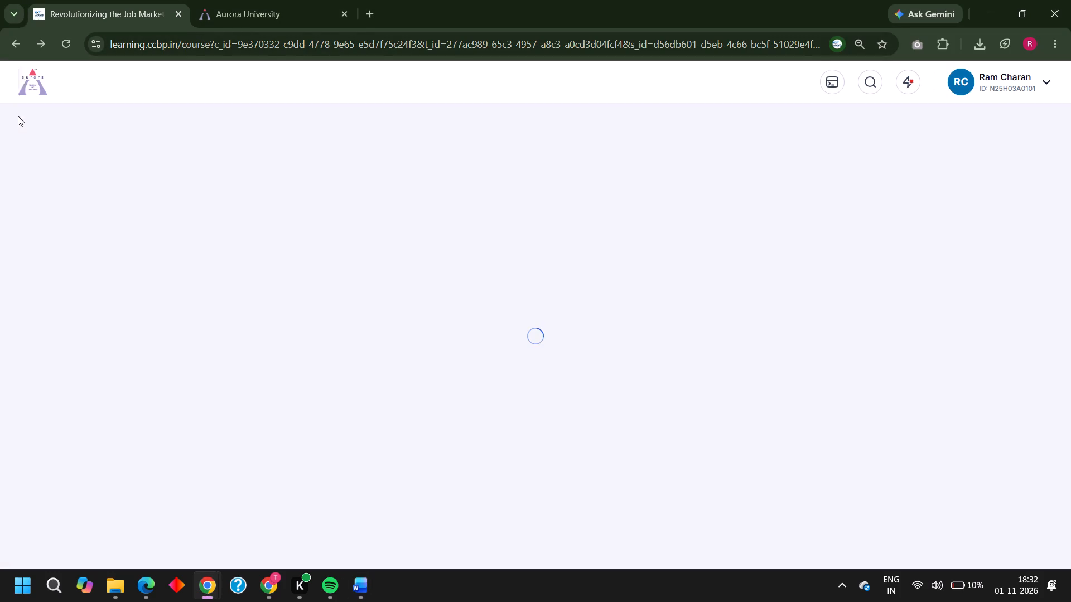
pyautogui.scroll(5, 104, 245)
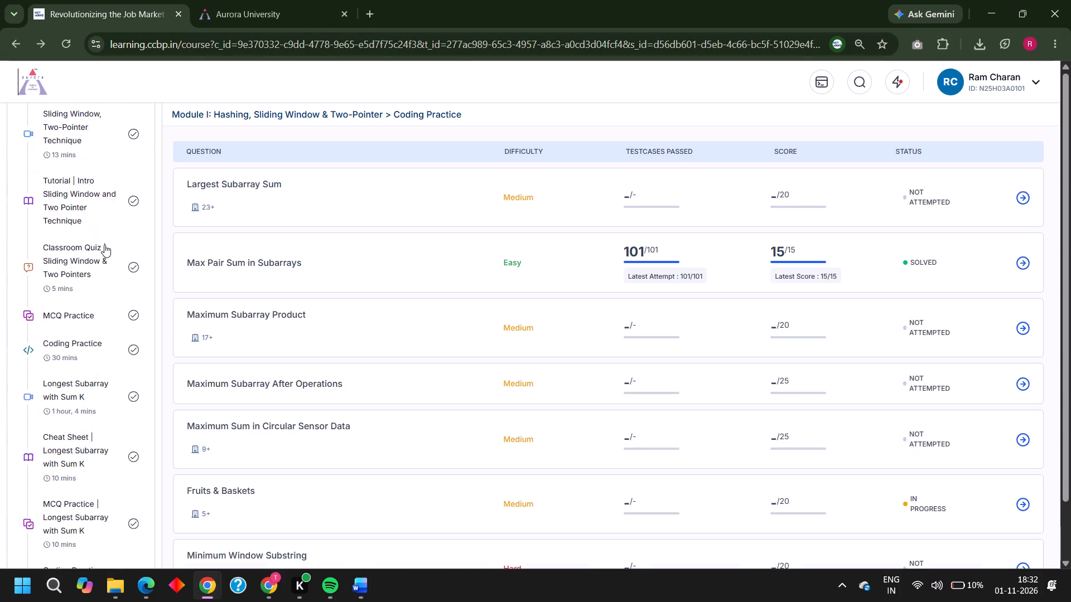
pyautogui.scroll(5, 104, 245)
pyautogui.click(81, 373)
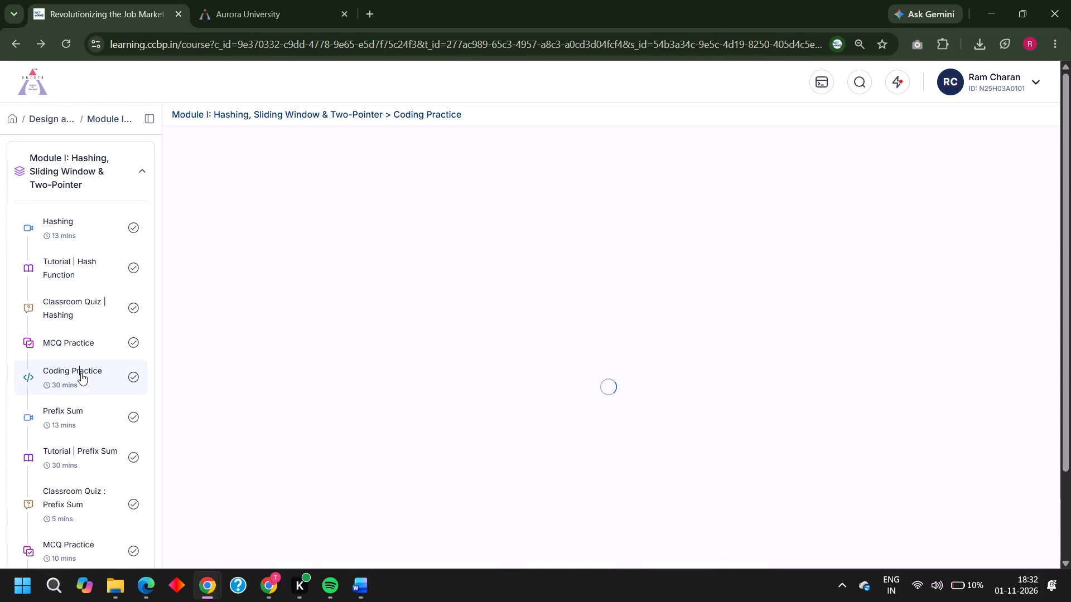
pyautogui.scroll(-4, 399, 270)
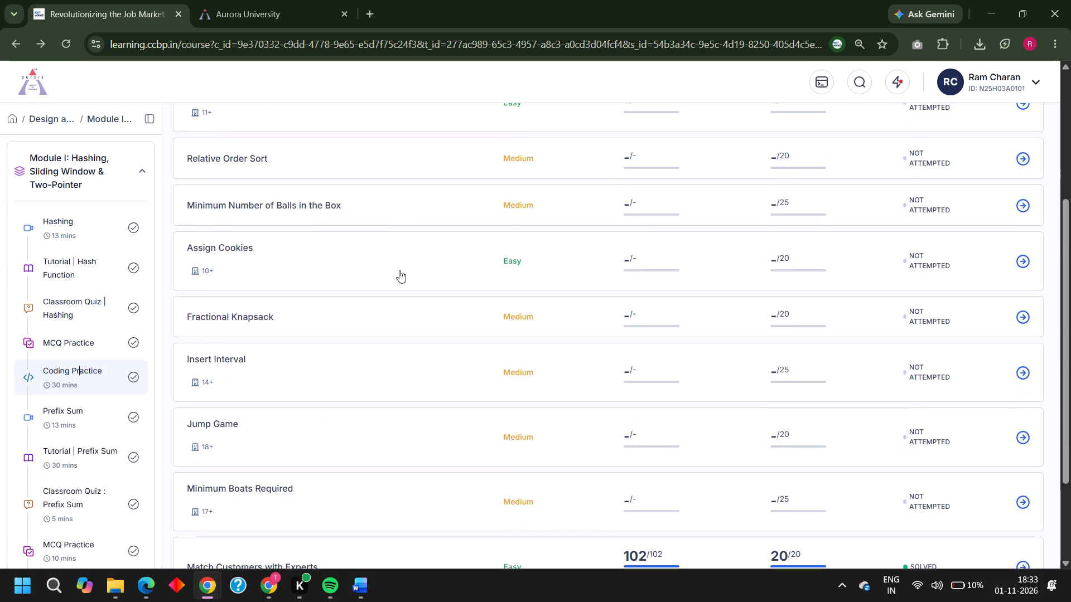
pyautogui.scroll(-1, 400, 363)
pyautogui.click(358, 430)
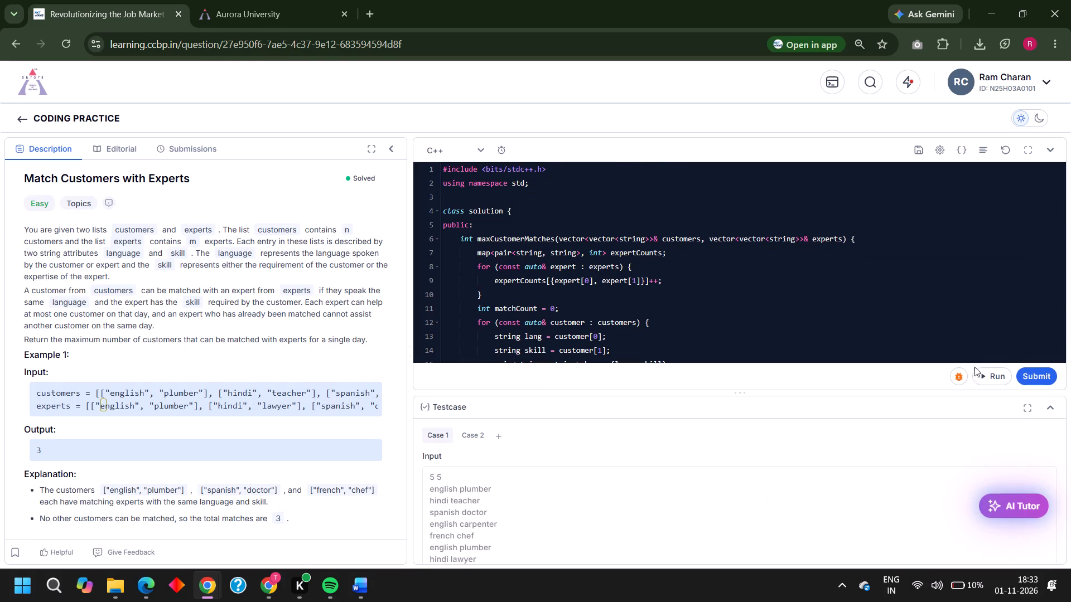
# Run the Match Customers with Experts code and bring its actual and expected testcase outputs into view.
pyautogui.click(990, 375)
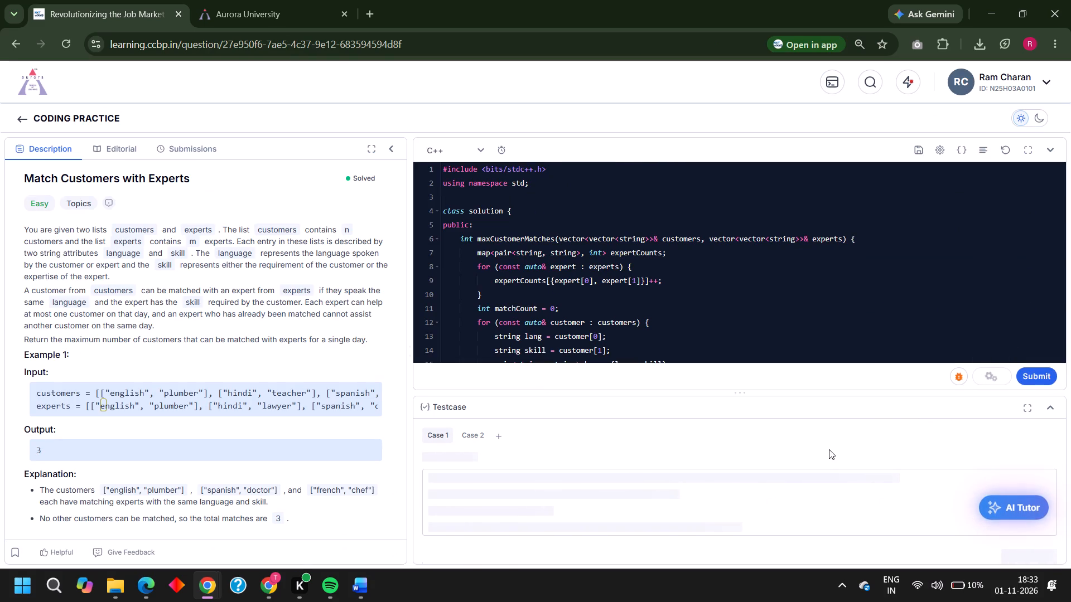
pyautogui.scroll(-1, 683, 449)
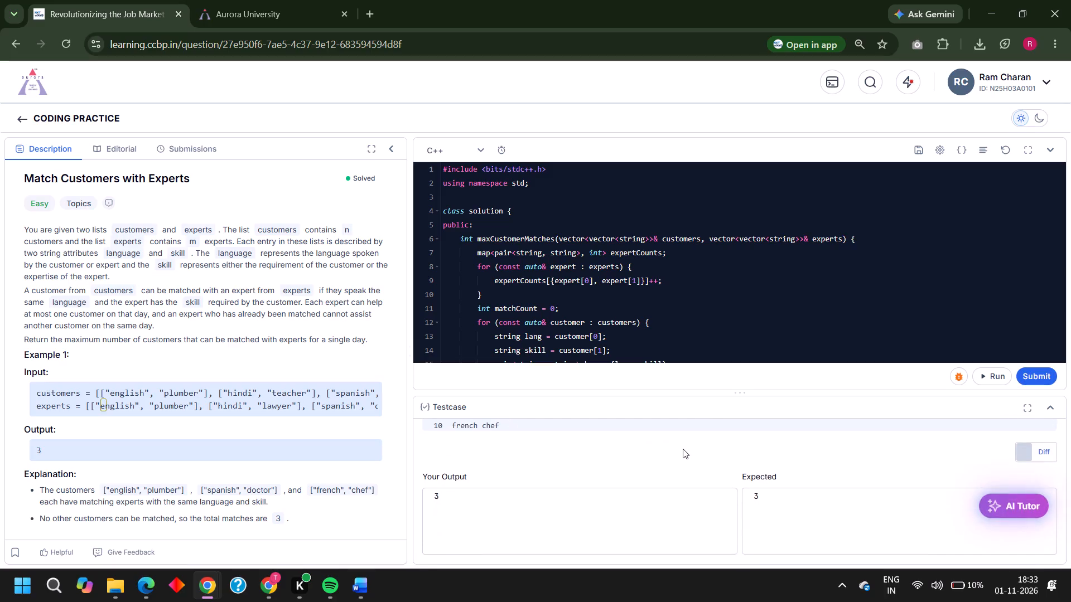
pyautogui.scroll(-1, 683, 449)
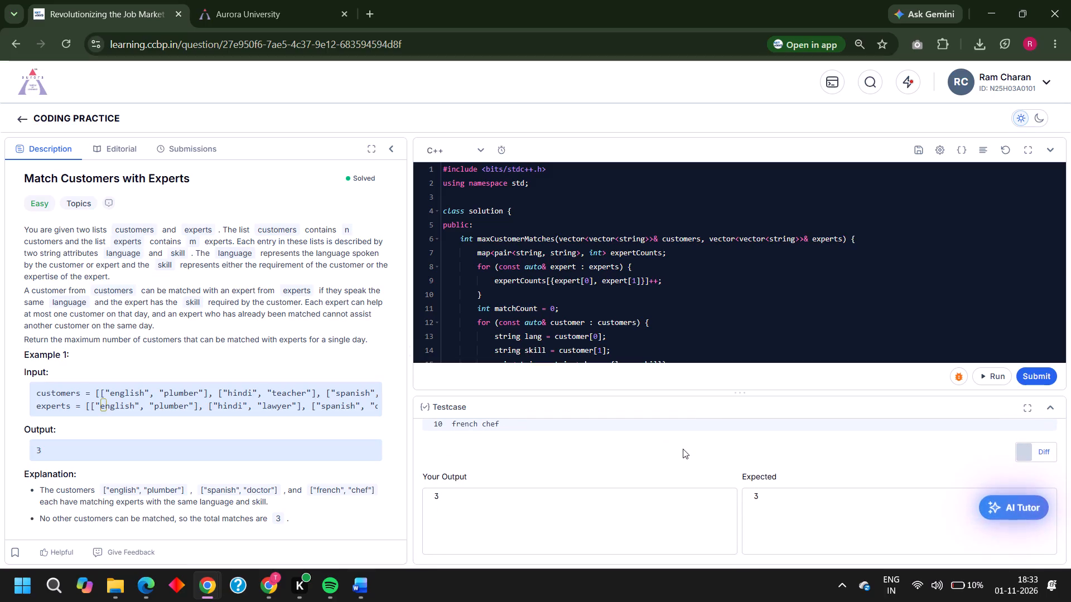
# Capture the full screen and paste it in Word on the empty line under Problem Statement 4's "Execution Output / Screenshot Placement:" label.
pyautogui.press('super+Print')
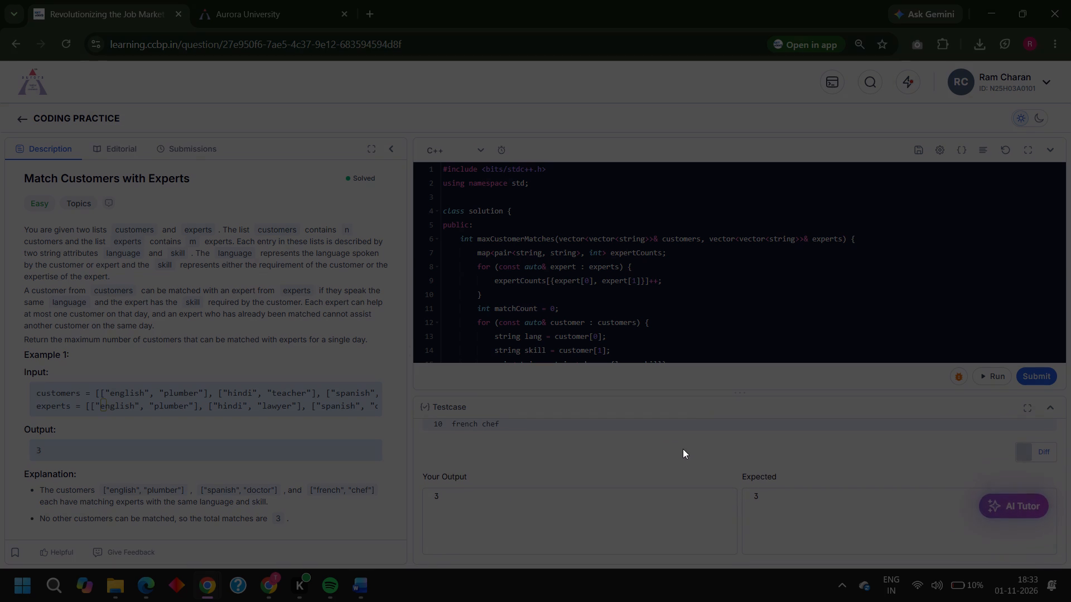
pyautogui.hotkey('alt', 'Tab')
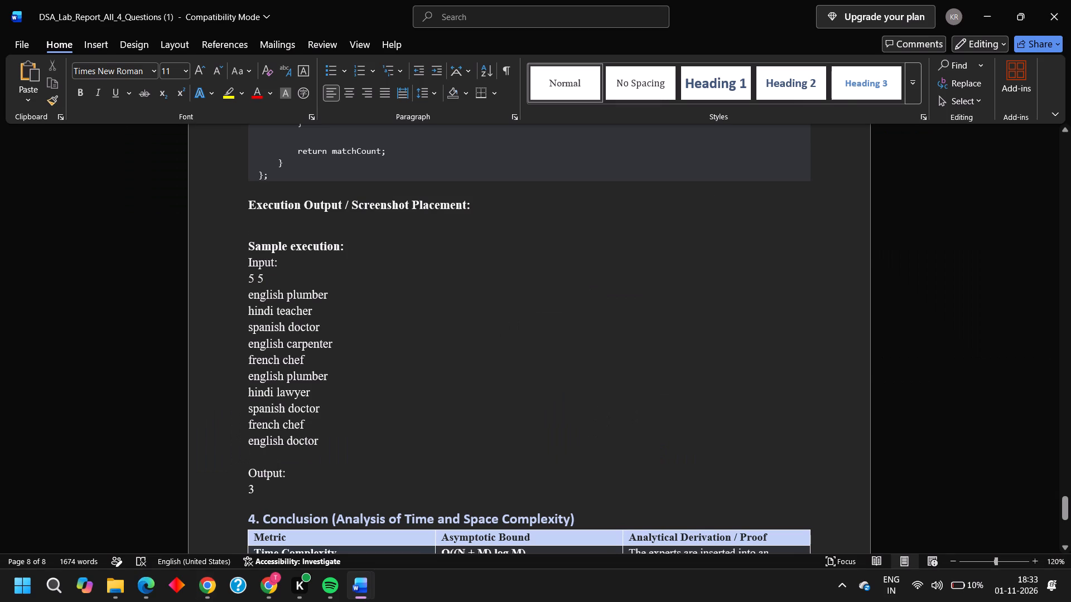
pyautogui.hotkey('ctrl', 'v')
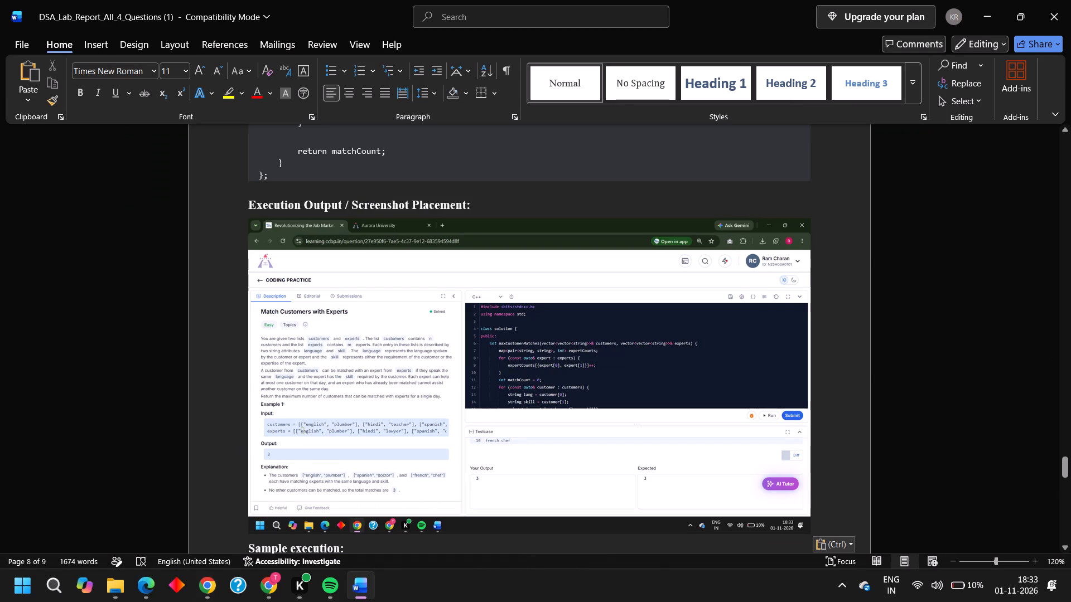
# Review the whole report from the title page through Problem Statement 4, checking the layout, code blocks and pasted execution screenshots.
pyautogui.scroll(6, 498, 396)
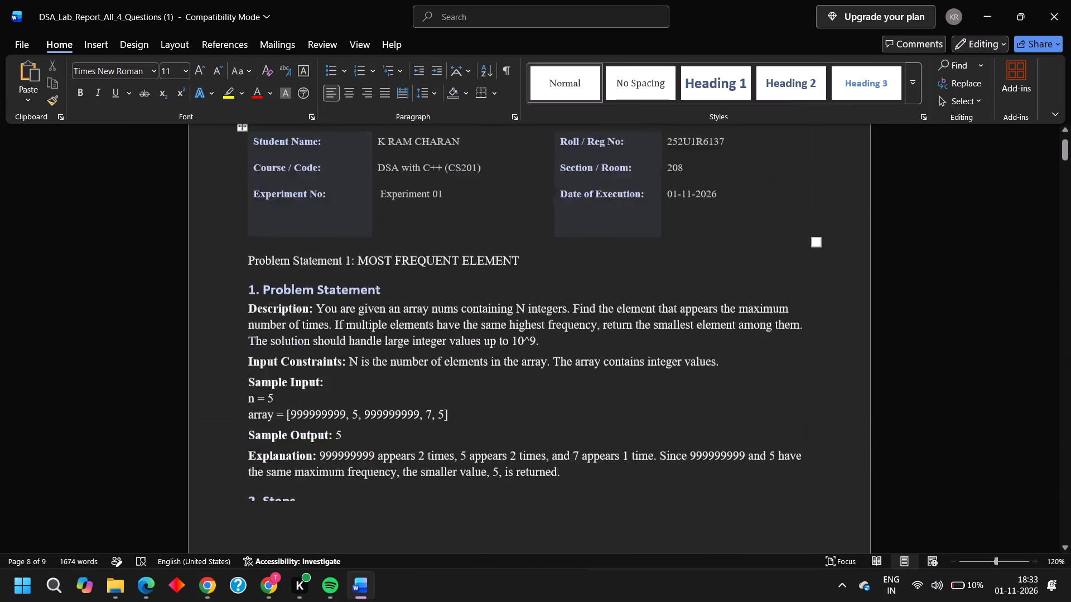
pyautogui.scroll(4, 498, 396)
pyautogui.scroll(-1, 498, 396)
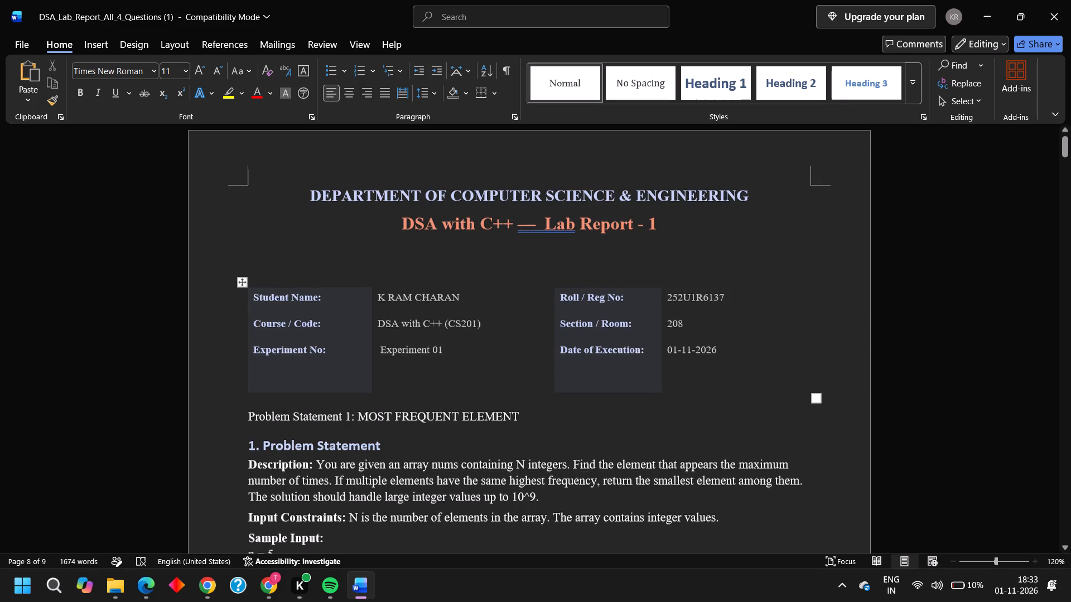
pyautogui.scroll(-1, 498, 396)
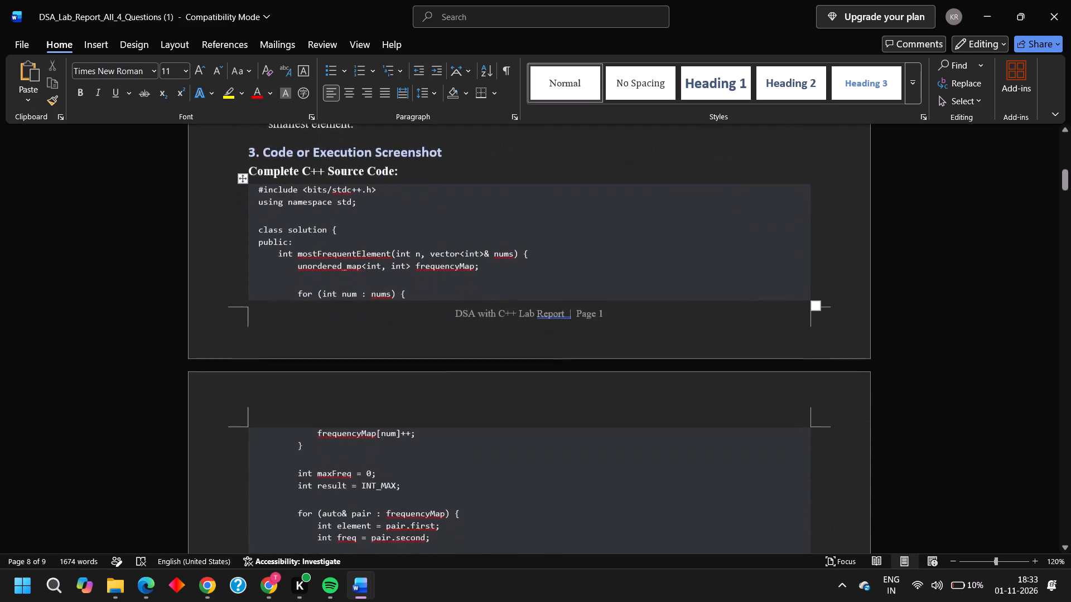
pyautogui.scroll(-1, 498, 396)
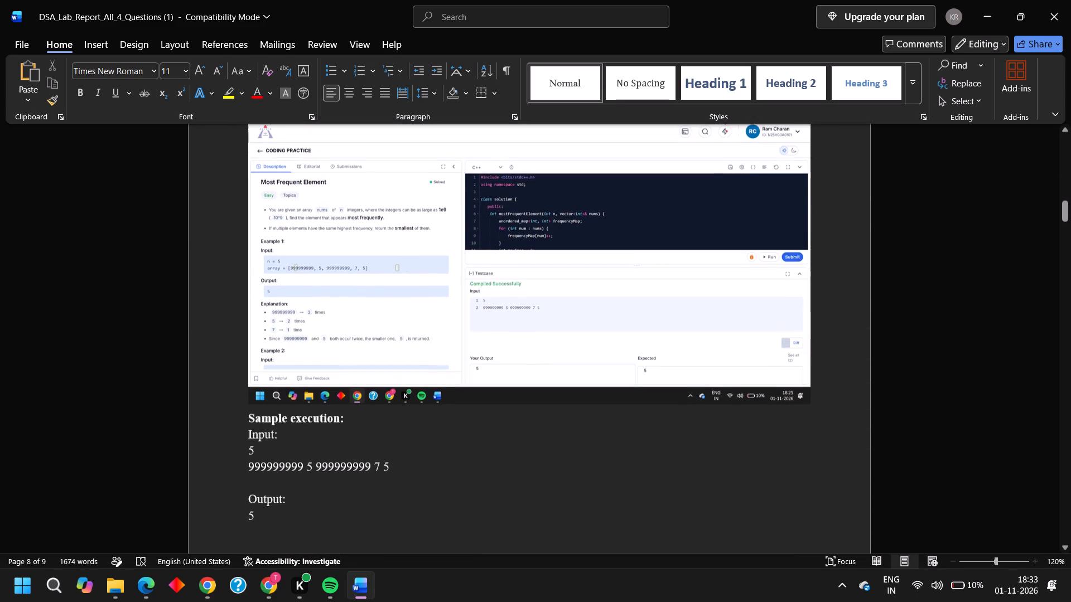
pyautogui.scroll(-4, 498, 396)
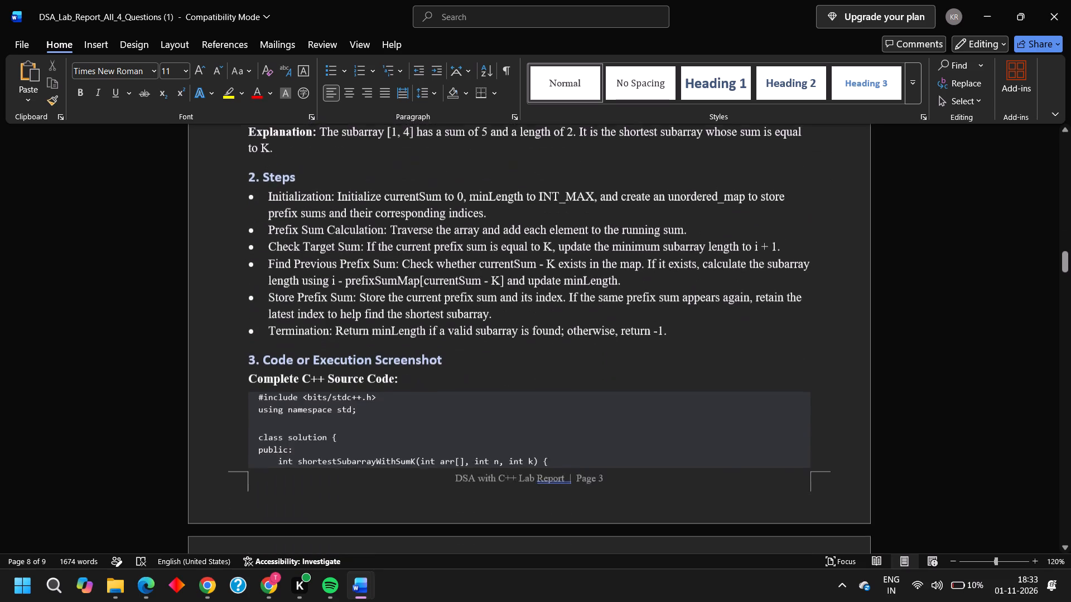
pyautogui.scroll(-1, 498, 396)
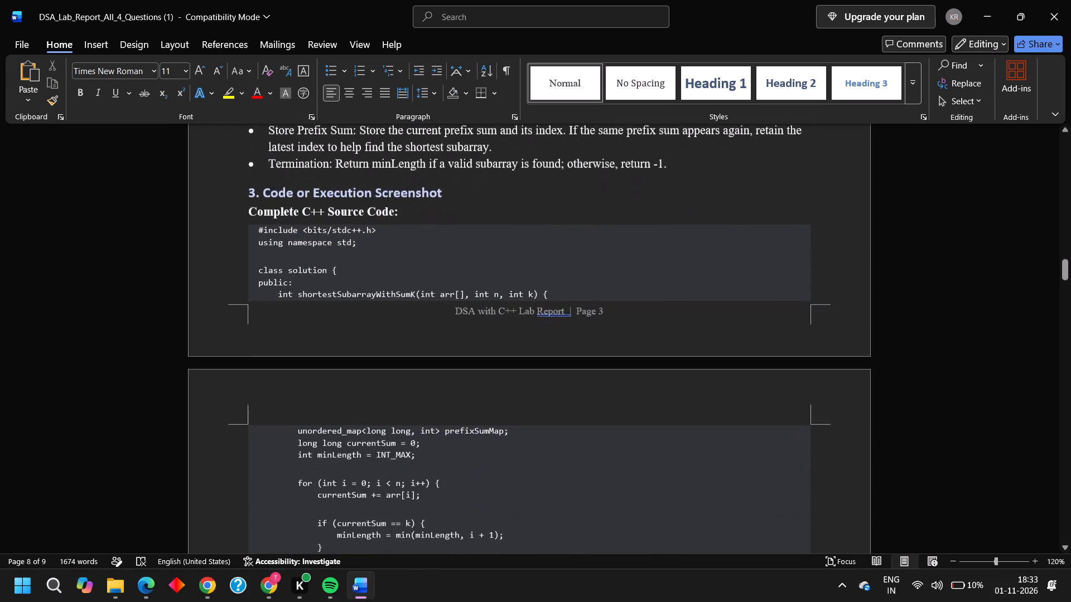
pyautogui.scroll(-1, 498, 396)
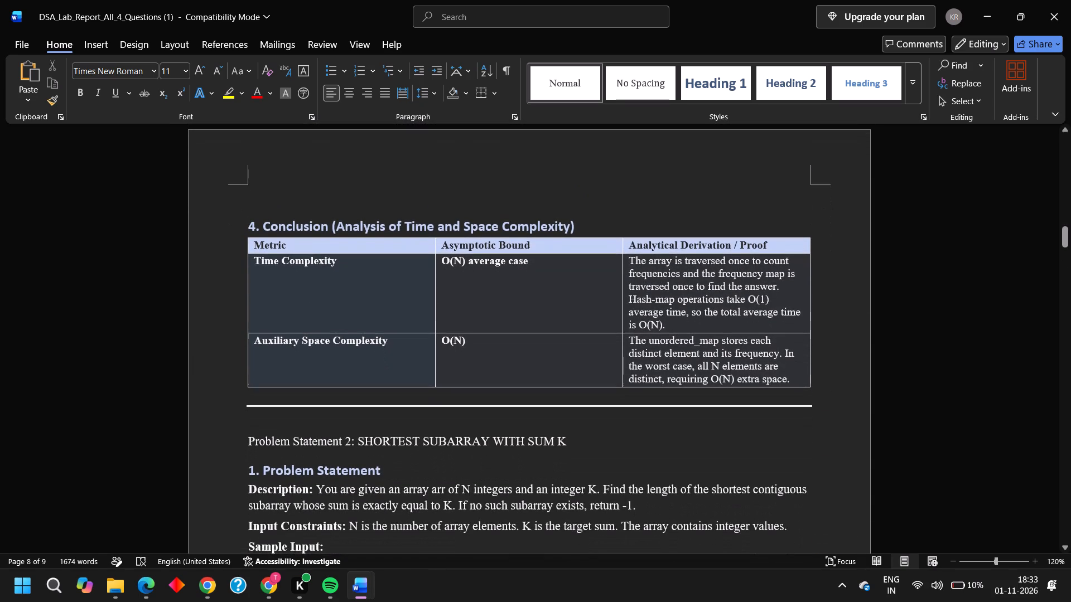
pyautogui.scroll(-1, 498, 396)
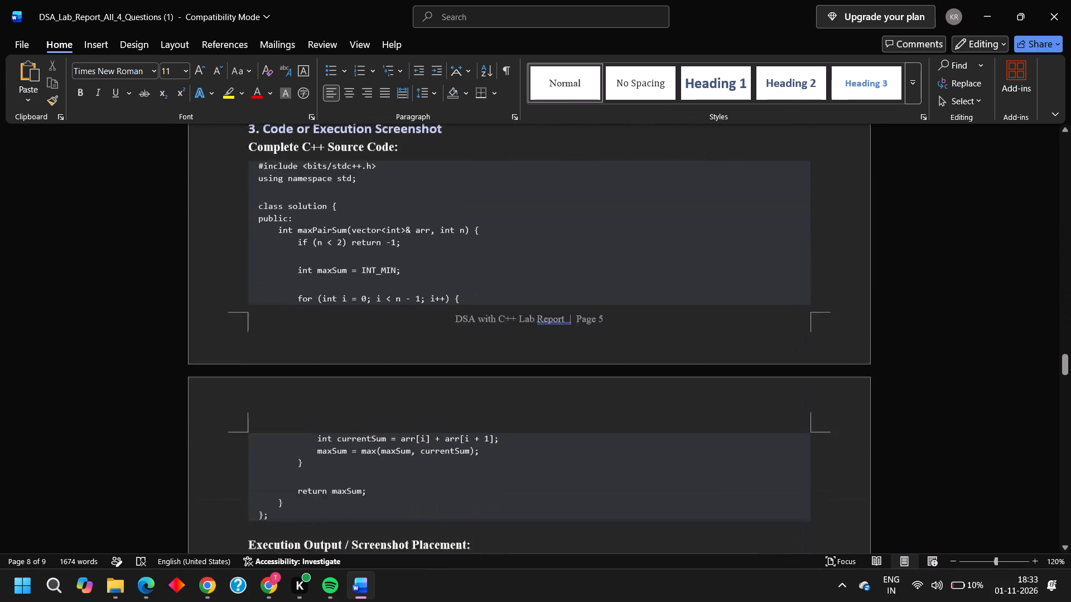
pyautogui.scroll(-2, 498, 396)
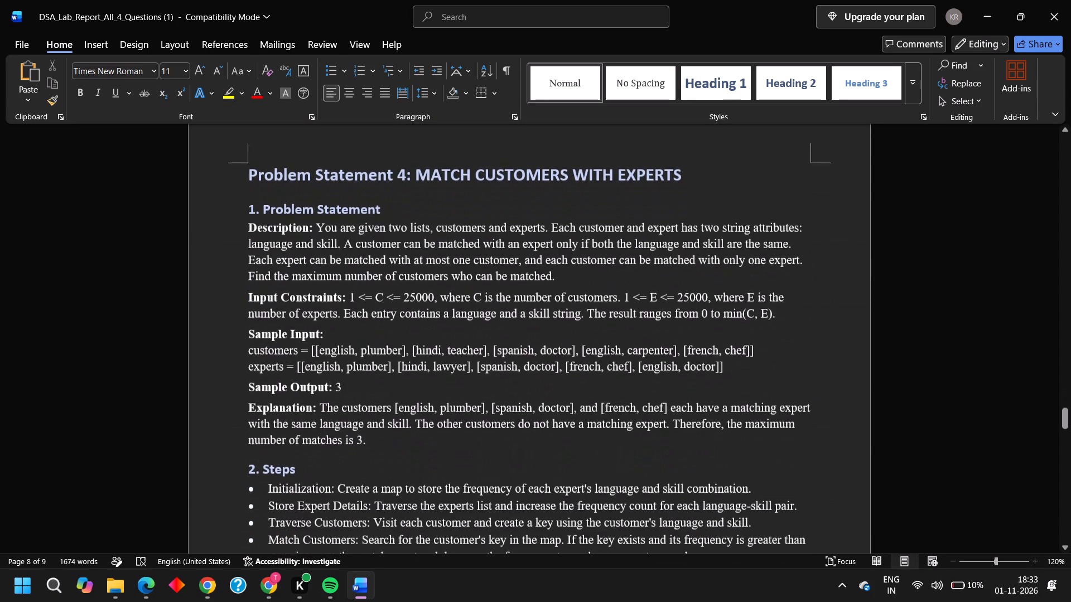
pyautogui.scroll(-3, 498, 396)
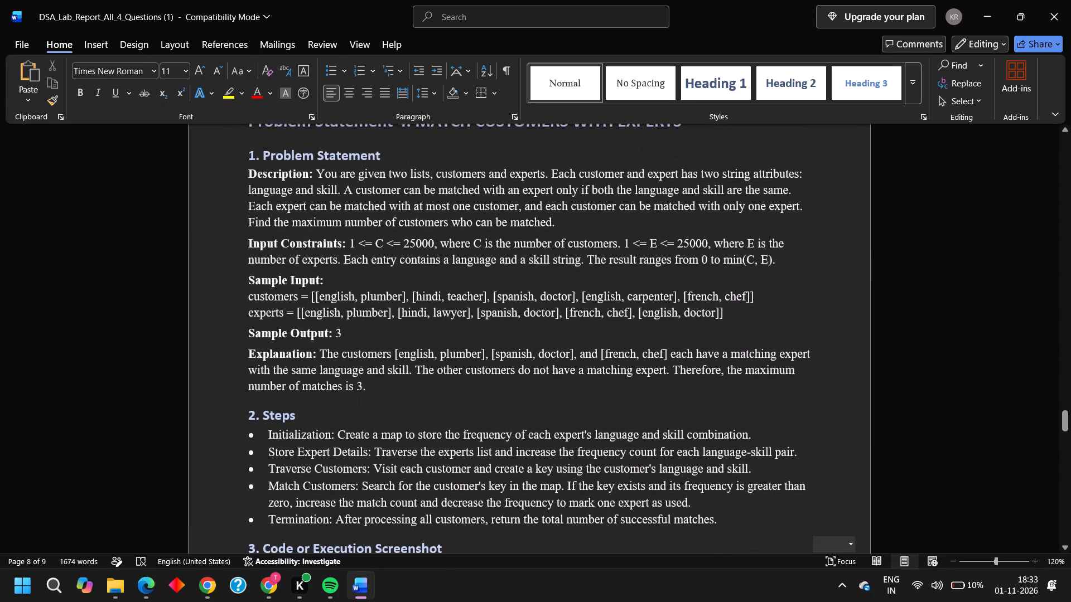
pyautogui.scroll(-2, 498, 396)
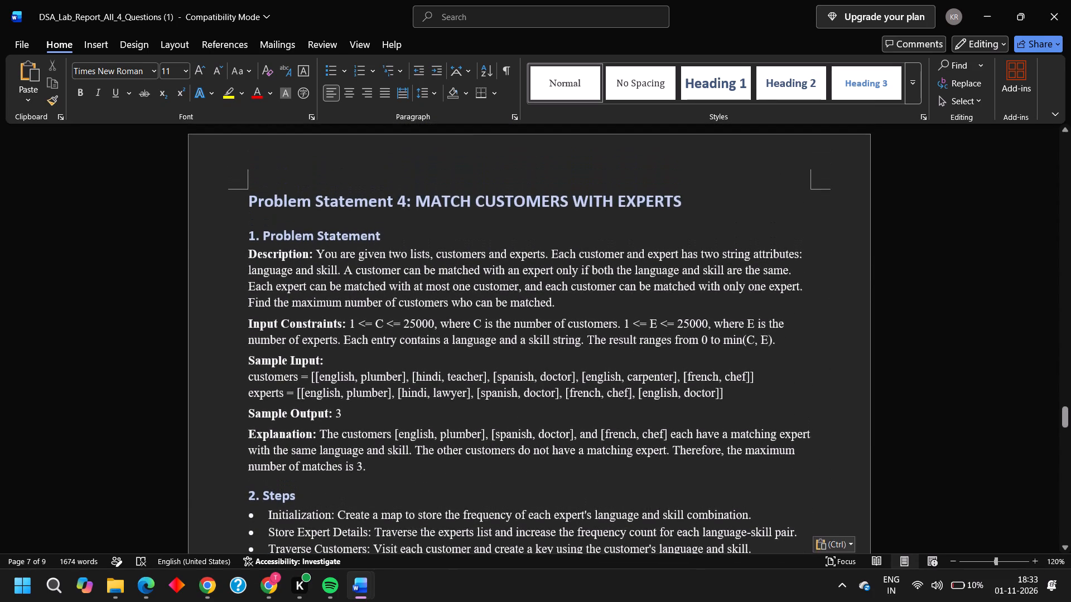
pyautogui.scroll(-1, 498, 396)
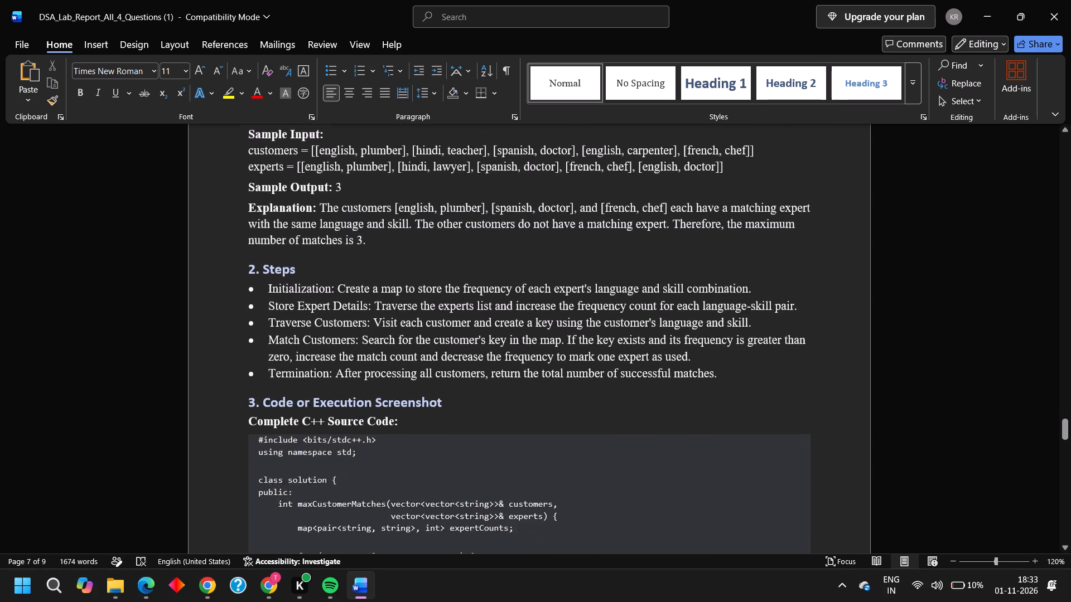
# Add an empty line after Problem Statement 4's sample output "3" to move the Conclusion heading and table onto the next page.
pyautogui.scroll(-1, 498, 396)
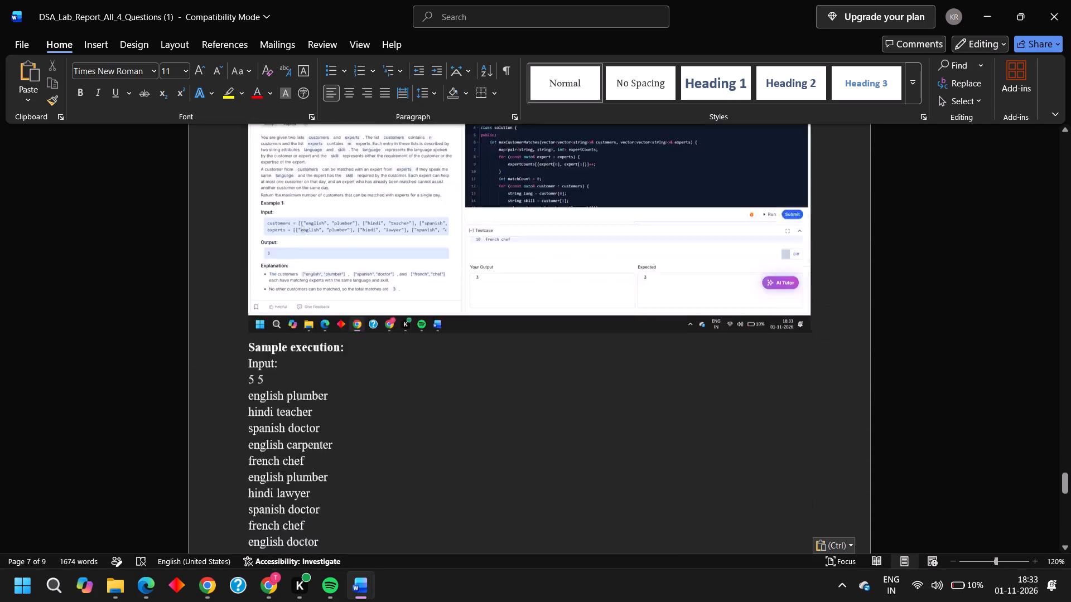
pyautogui.scroll(-1, 498, 396)
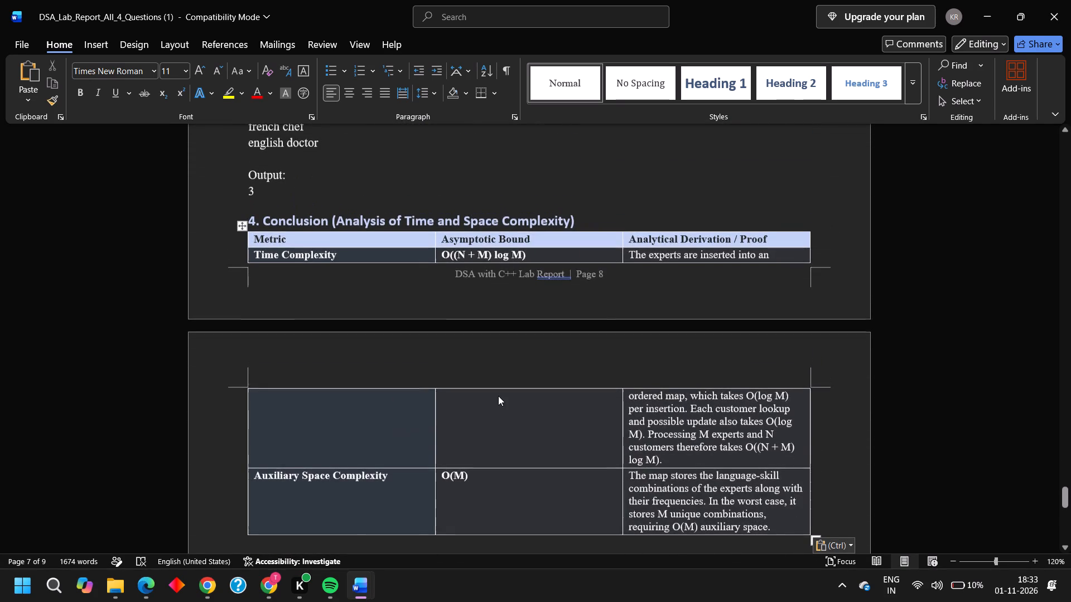
pyautogui.click(310, 210)
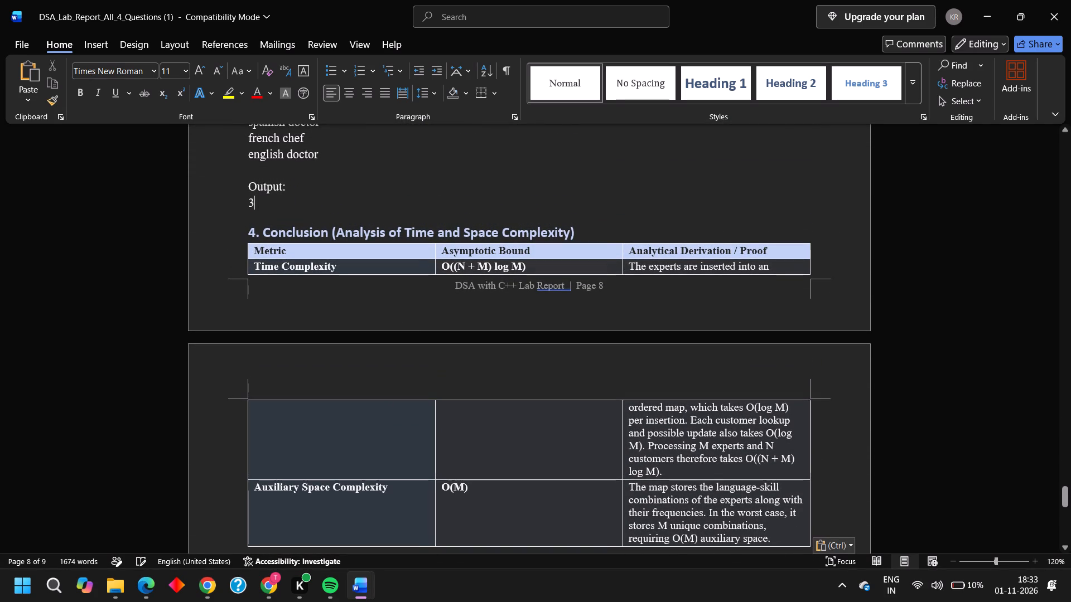
pyautogui.press('Return')
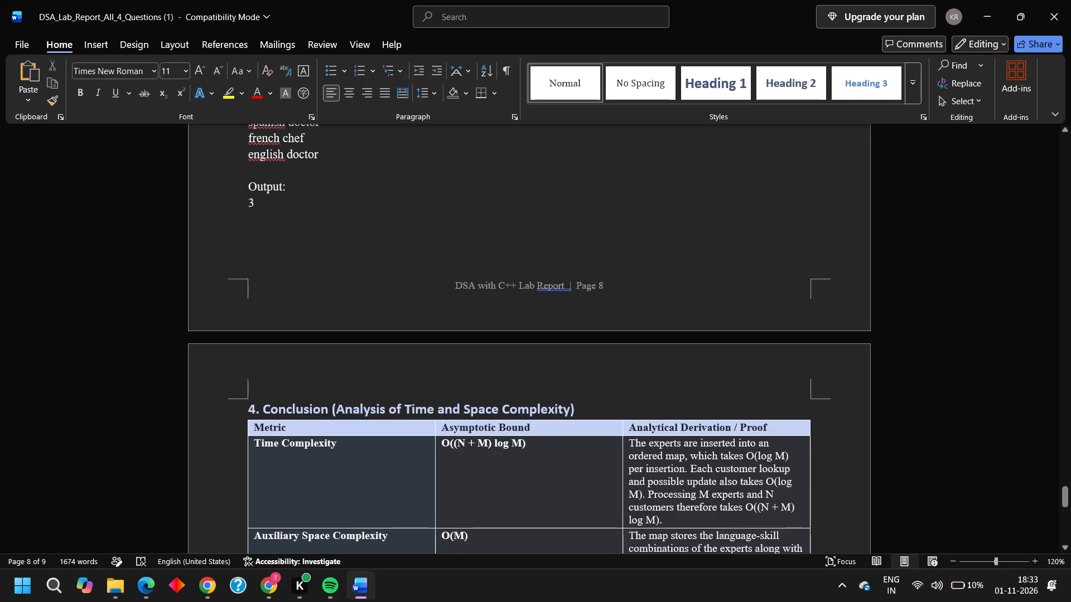
# Review the report's page layout again, from Problem Statement 4's conclusion back to the title page.
pyautogui.scroll(-1, 396, 262)
pyautogui.scroll(1, 396, 262)
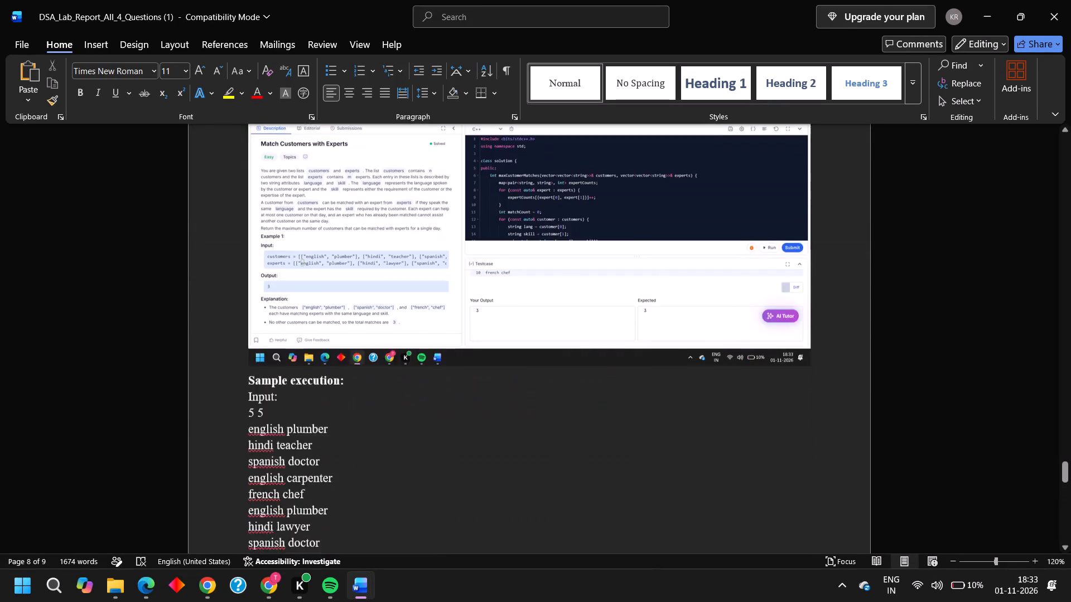
pyautogui.scroll(2, 396, 262)
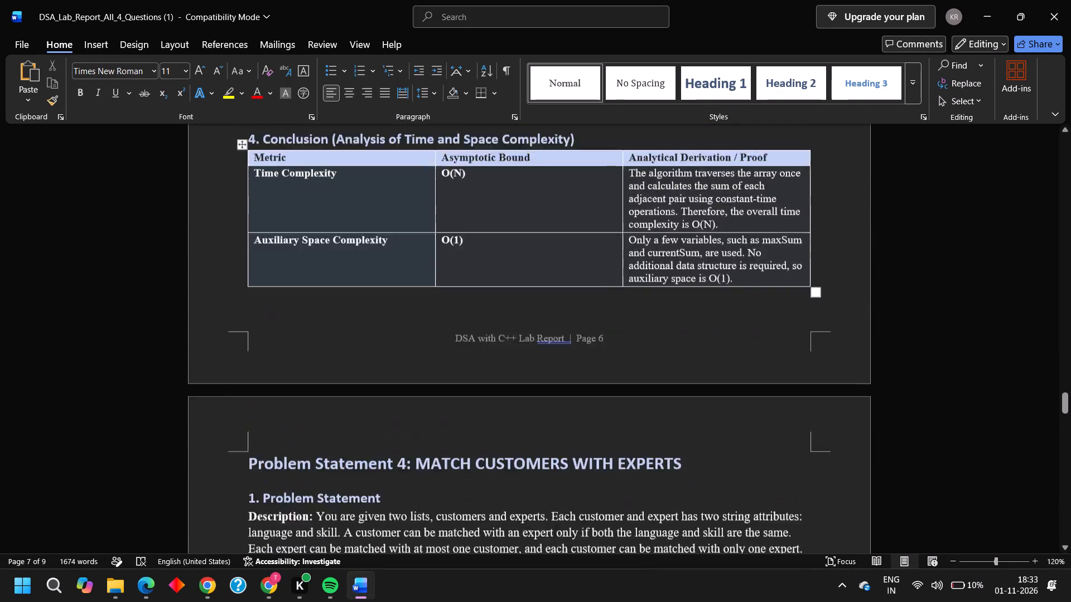
pyautogui.scroll(2, 396, 262)
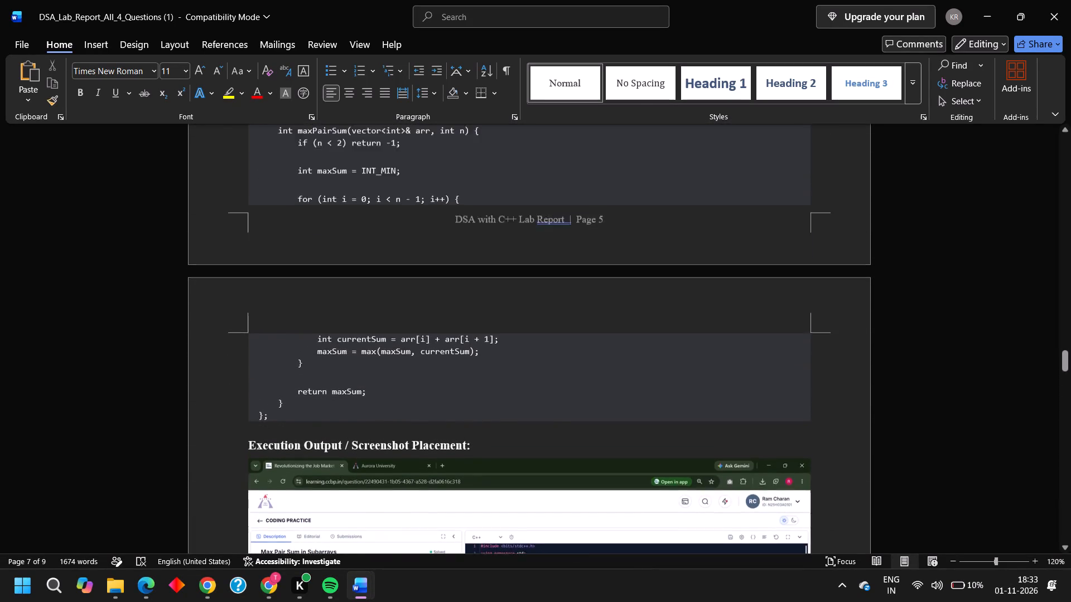
pyautogui.scroll(1, 396, 262)
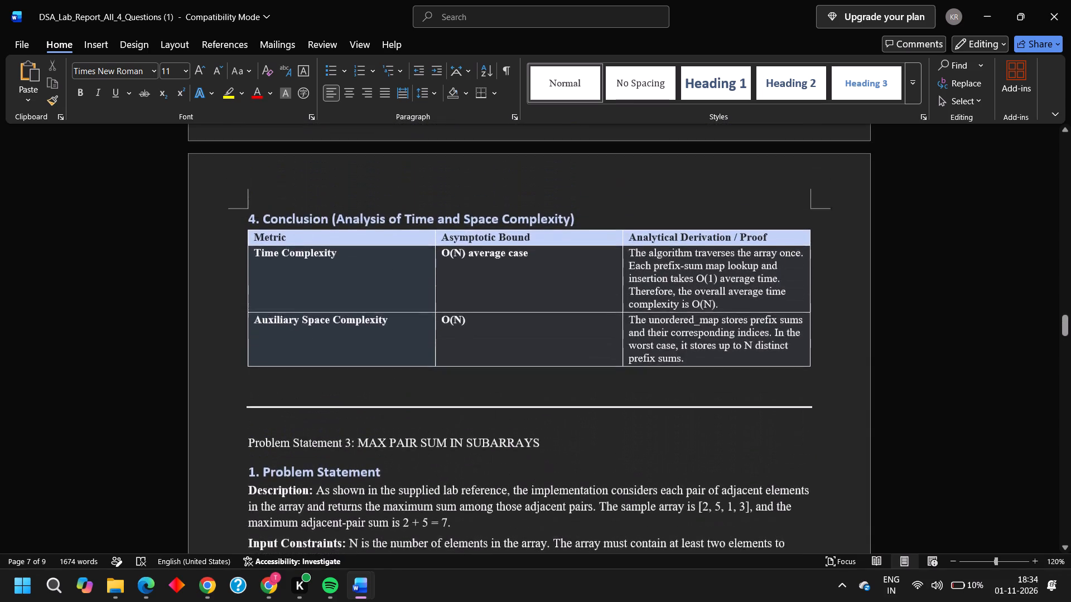
pyautogui.scroll(2, 396, 262)
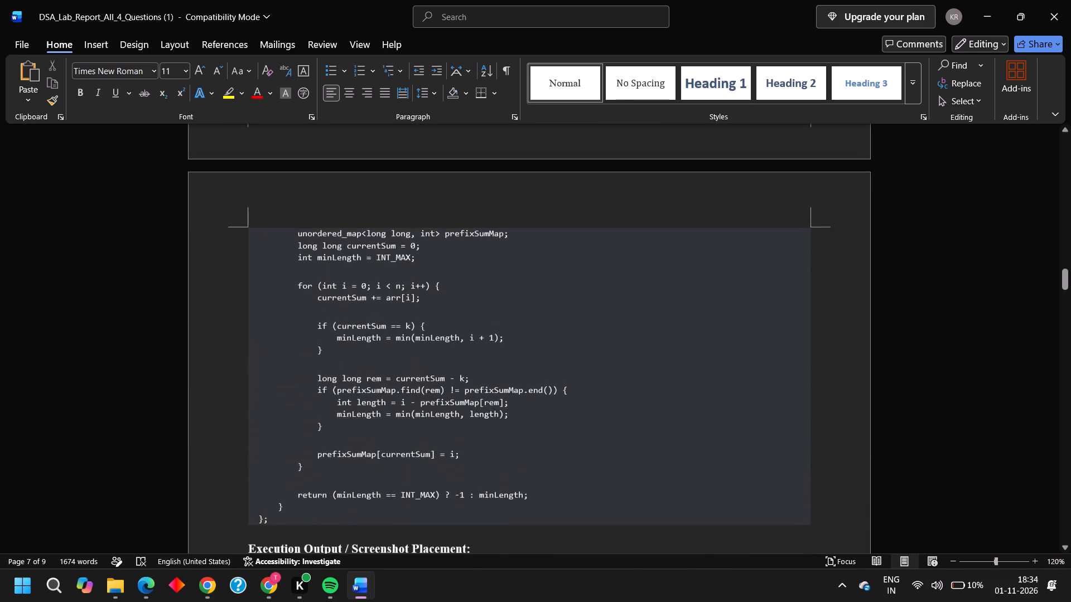
pyautogui.scroll(2, 396, 262)
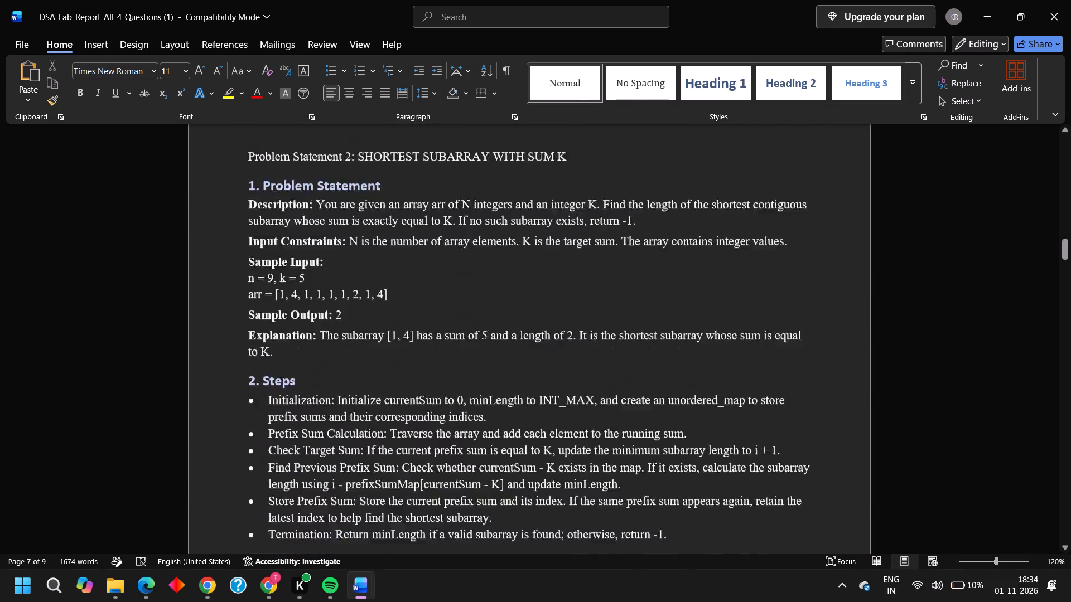
pyautogui.scroll(1, 396, 262)
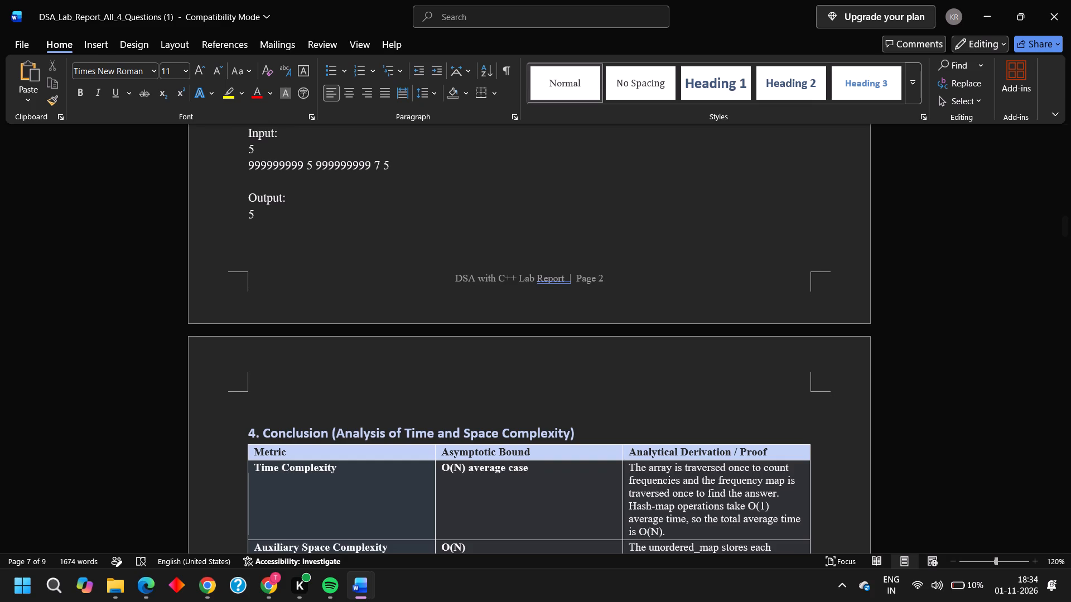
pyautogui.scroll(7, 396, 262)
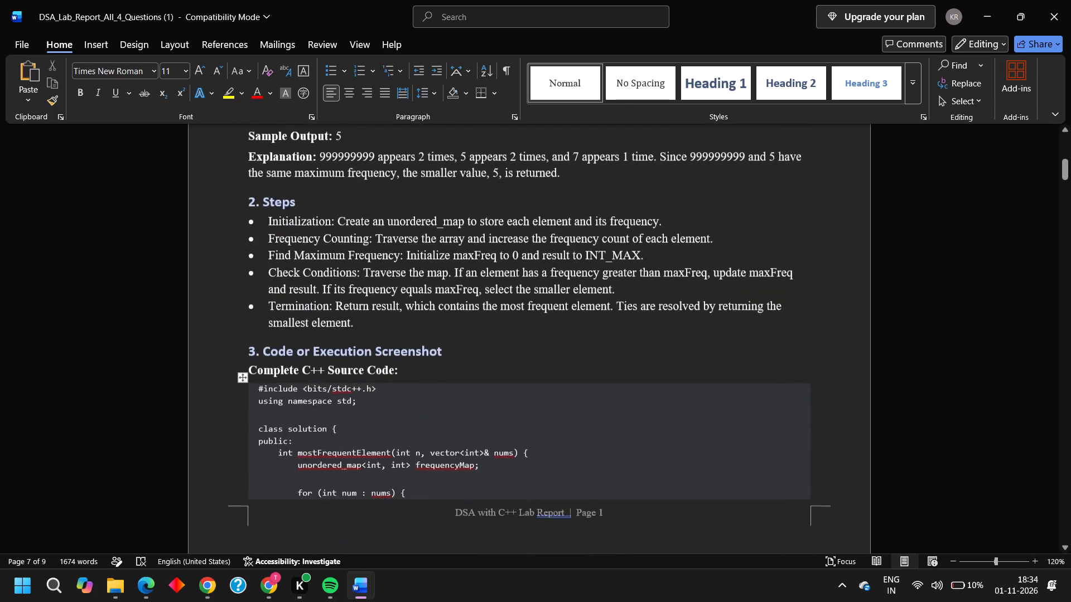
pyautogui.scroll(2, 396, 262)
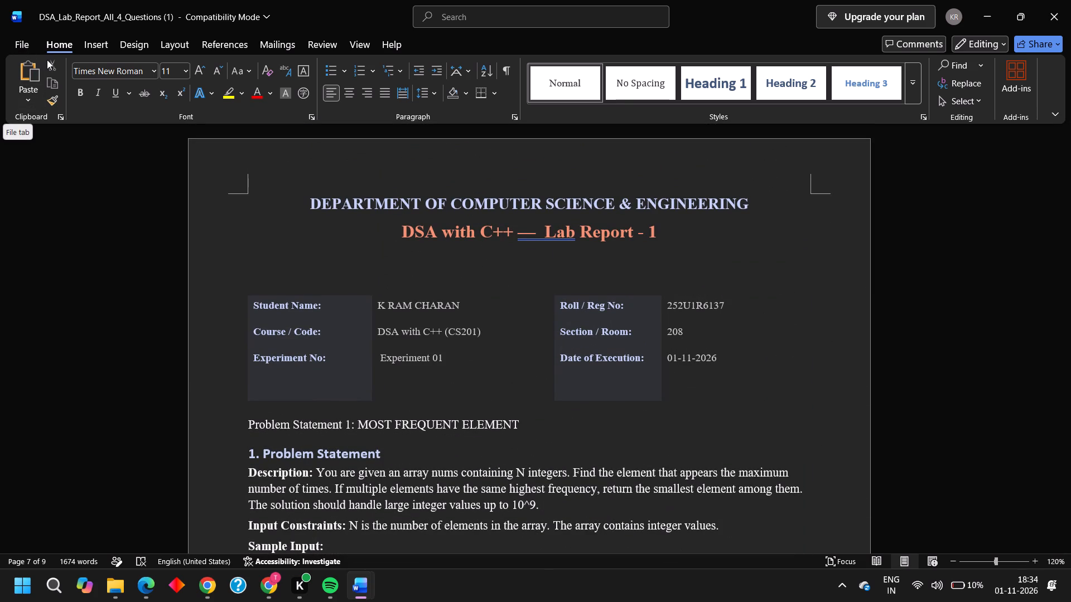
# Widen the gaps around the dash in the title "DSA with C++ — Lab Report - 1", adding two spaces before it and one after.
pyautogui.click(541, 230)
pyautogui.press('space')
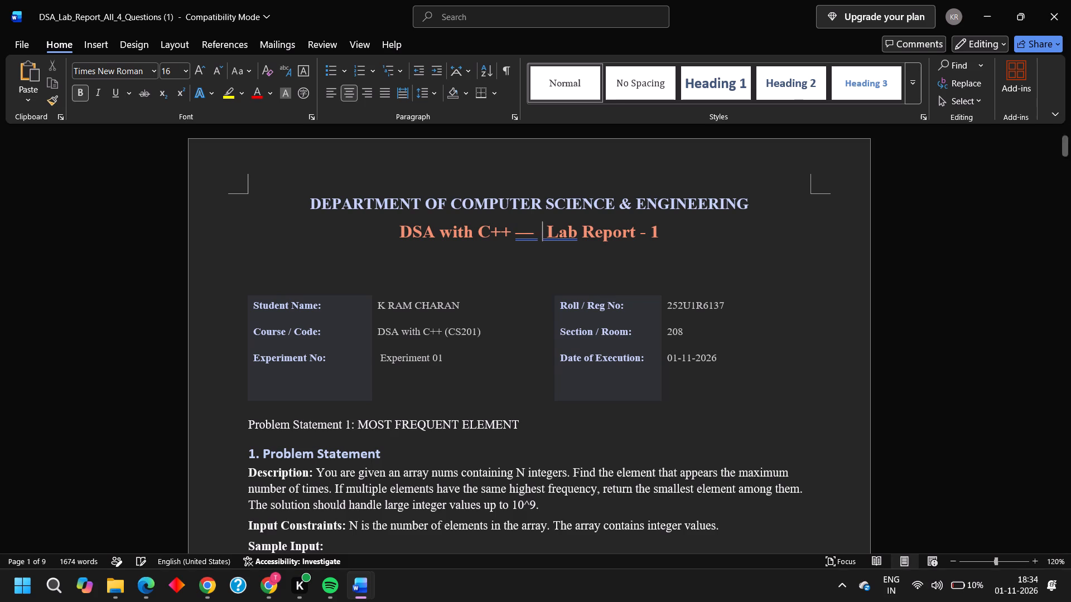
pyautogui.click(512, 231)
pyautogui.press('space')
pyautogui.press('space')
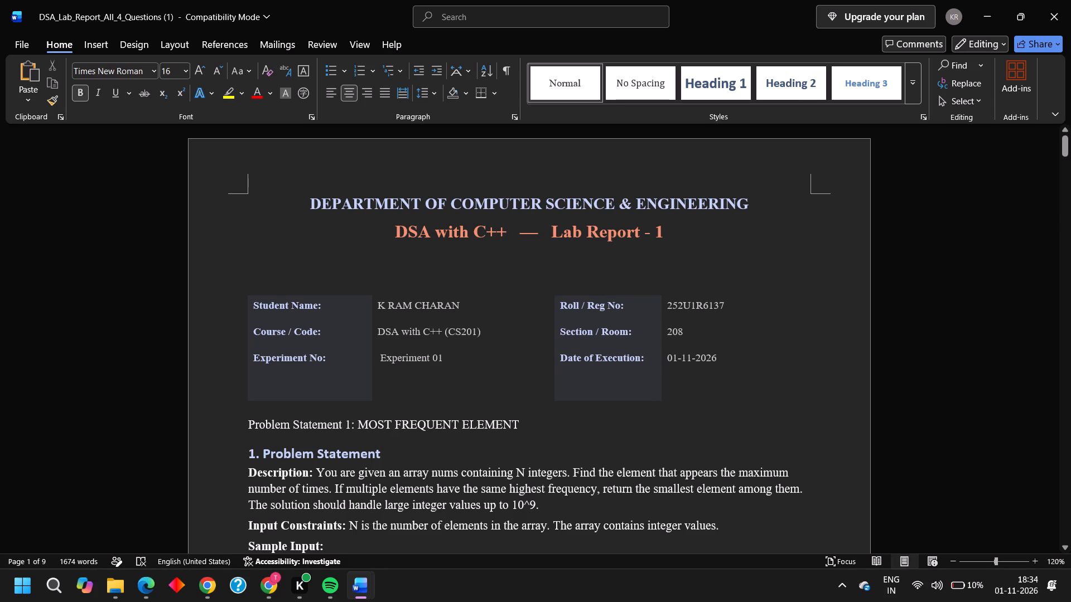
# Start exporting the report as a PDF and set the destination to the TERM 22 folder inside Documents.
pyautogui.click(27, 42)
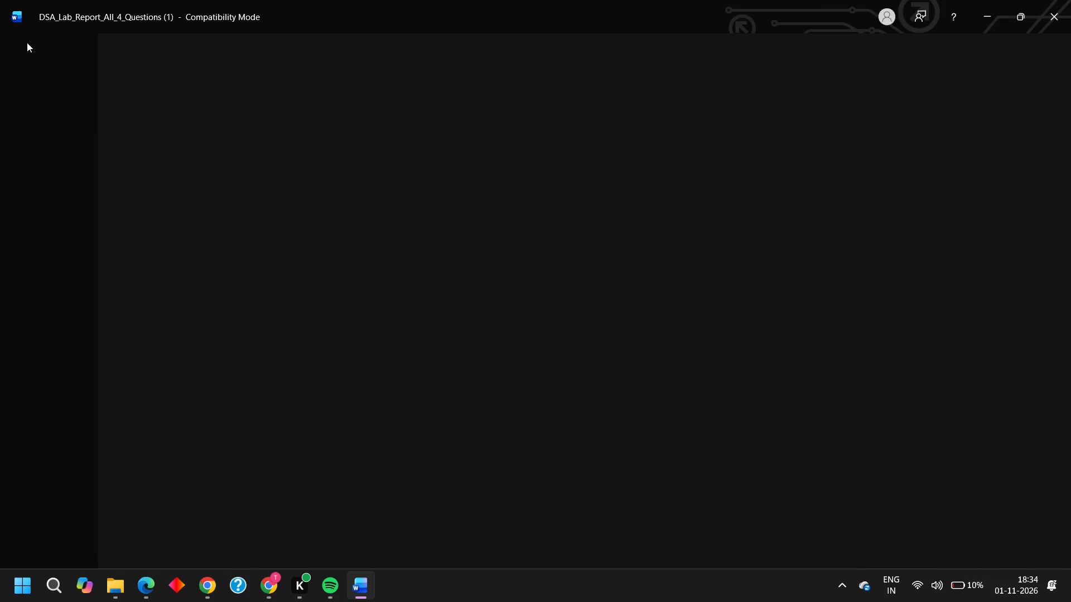
pyautogui.click(46, 310)
pyautogui.click(391, 172)
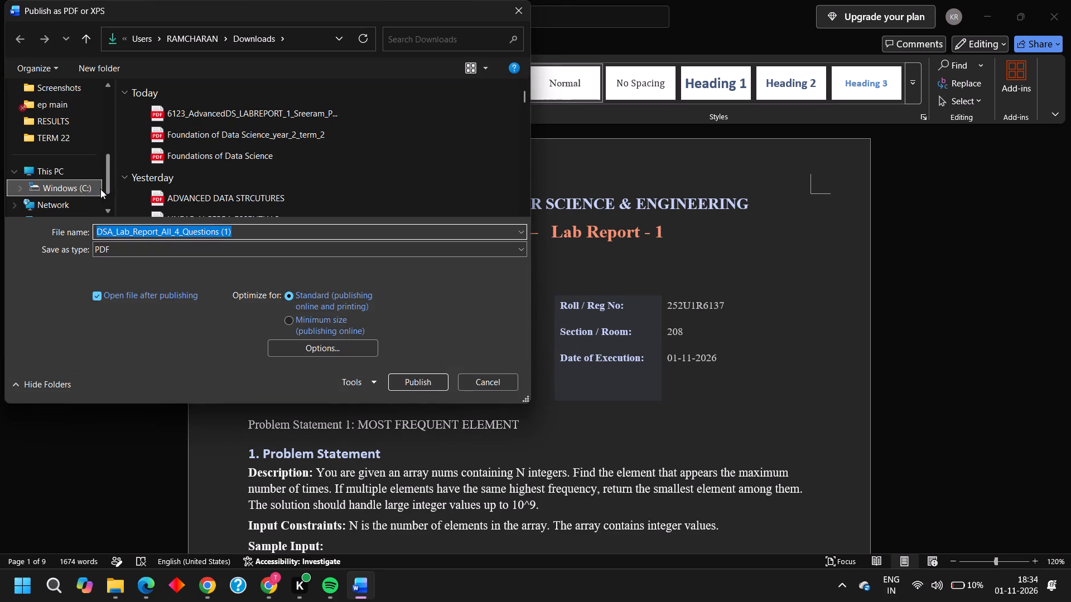
pyautogui.scroll(2, 71, 129)
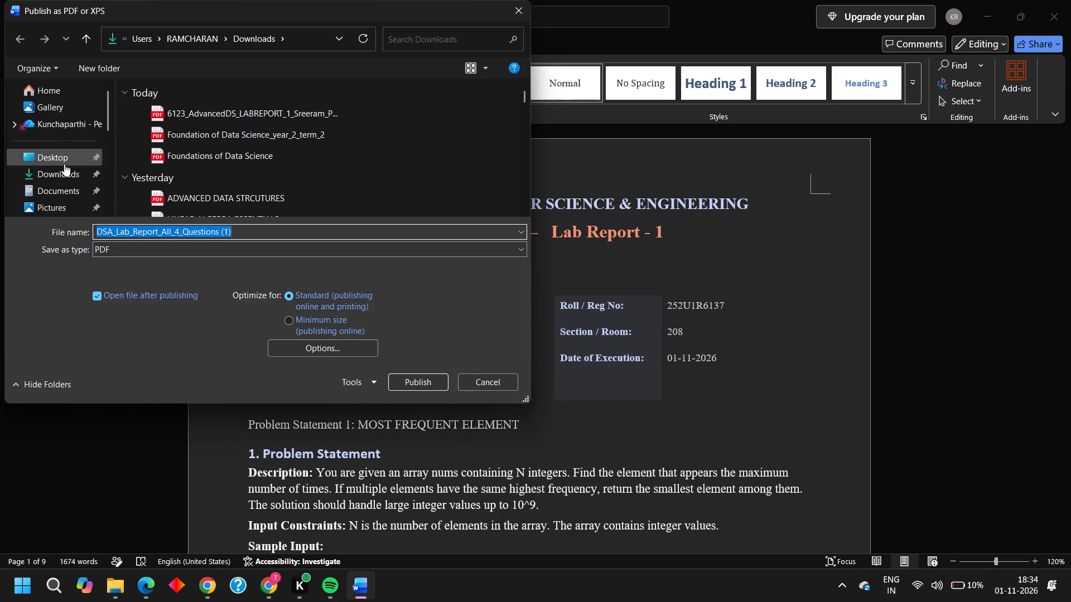
pyautogui.click(64, 182)
pyautogui.click(64, 190)
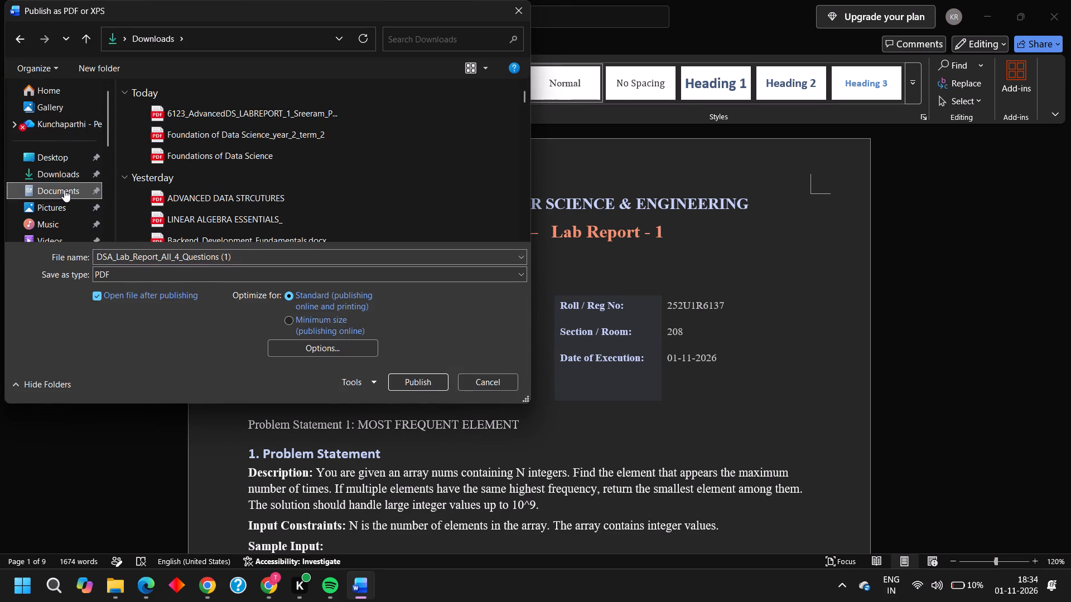
pyautogui.doubleClick(462, 94)
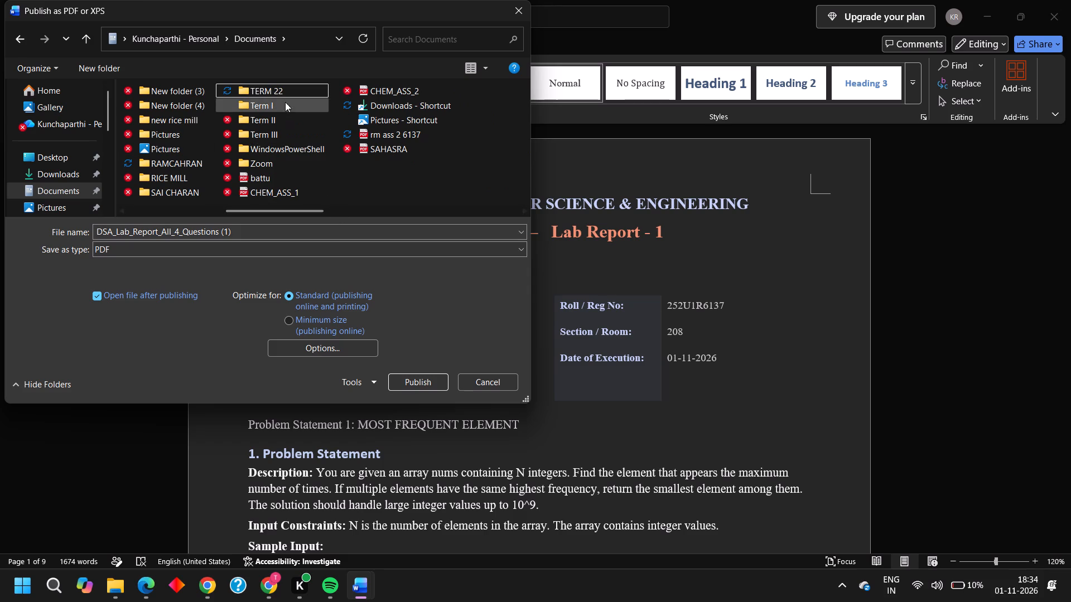
pyautogui.doubleClick(283, 92)
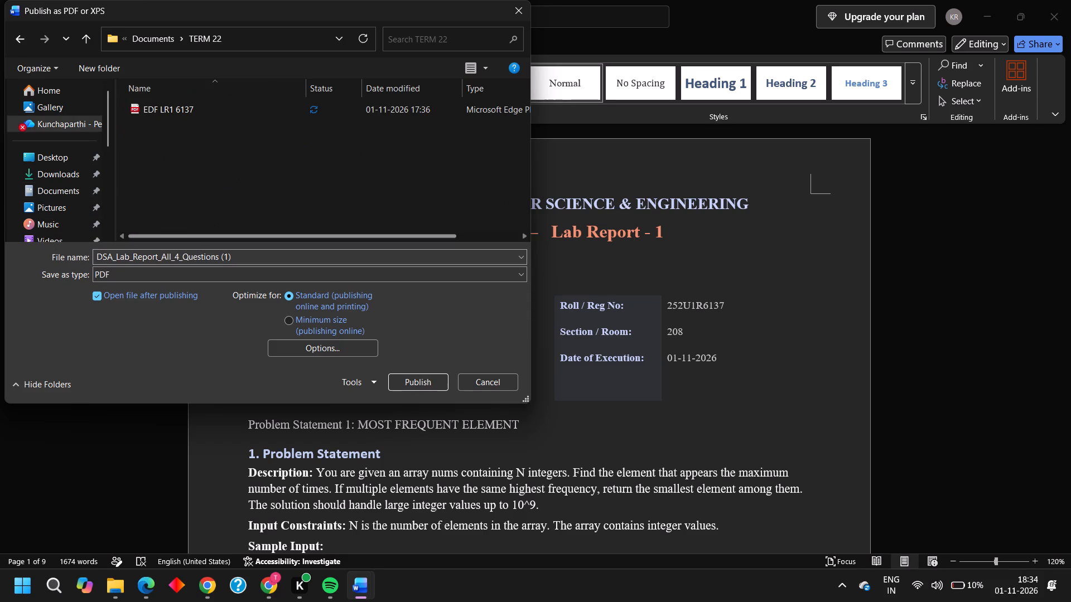
# Name the PDF "DSA LR1 6137" and publish it.
pyautogui.click(194, 255)
pyautogui.press('BackSpace')
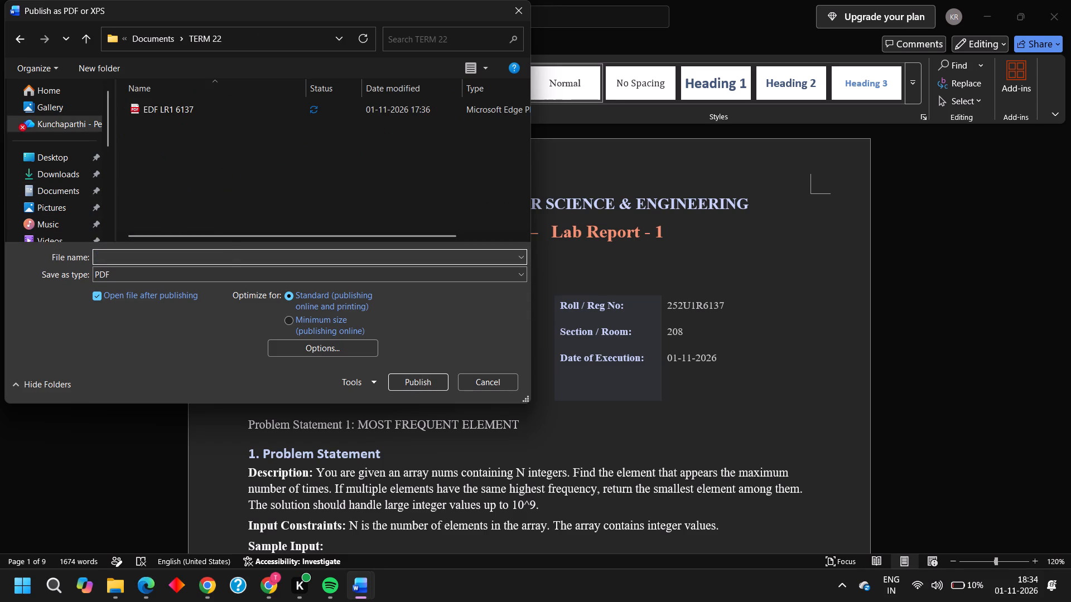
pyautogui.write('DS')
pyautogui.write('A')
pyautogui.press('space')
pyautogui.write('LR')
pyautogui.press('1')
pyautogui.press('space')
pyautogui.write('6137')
pyautogui.click(412, 381)
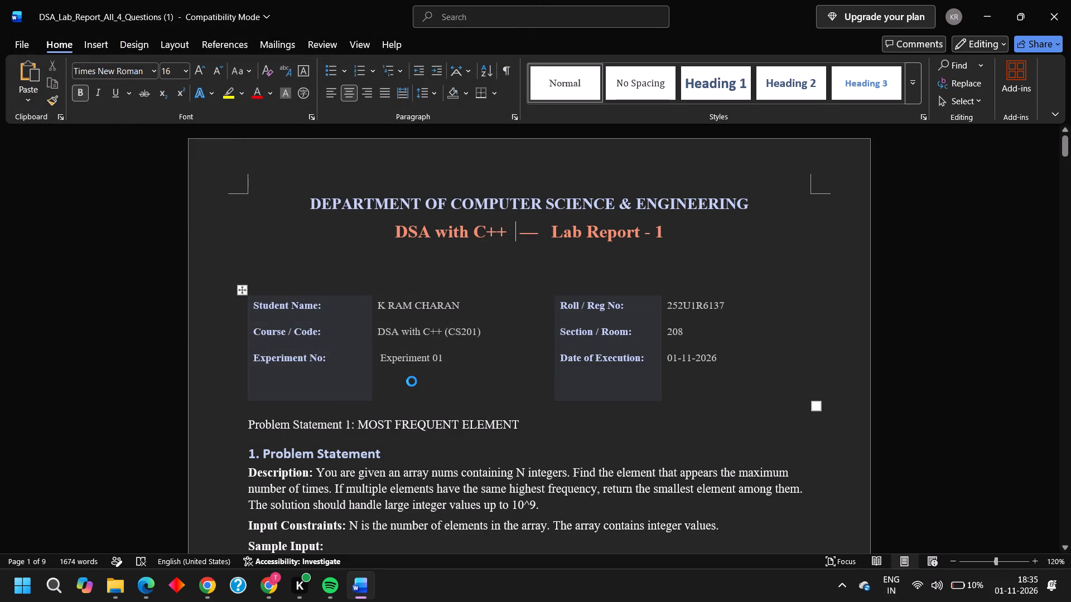
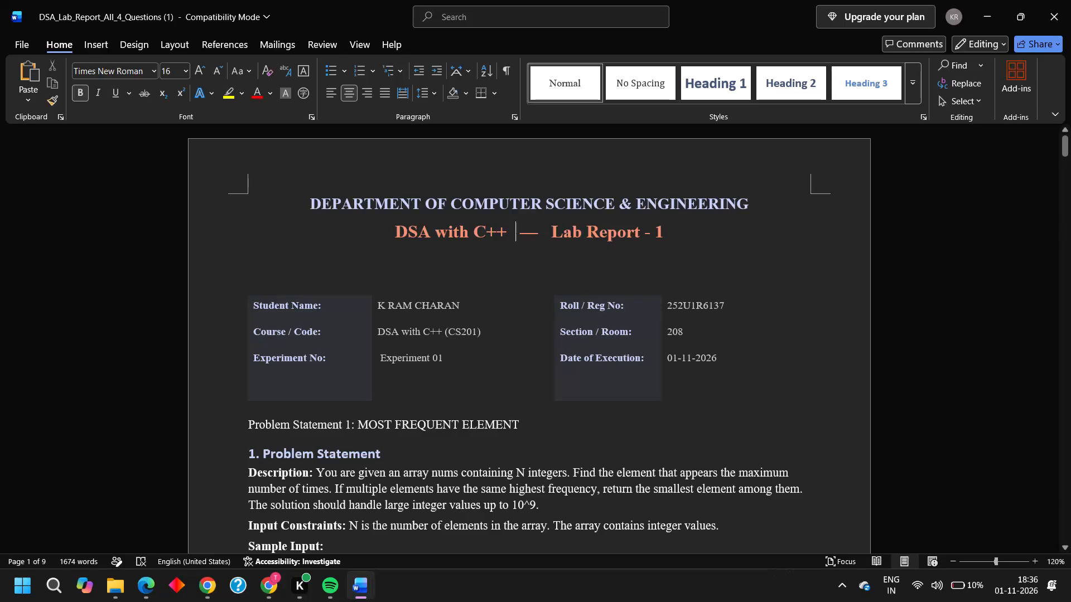
# Review the report's layout from the title page to Problem Statement 2's code, and back to Problem Statement 1's source code.
pyautogui.scroll(-1, 776, 507)
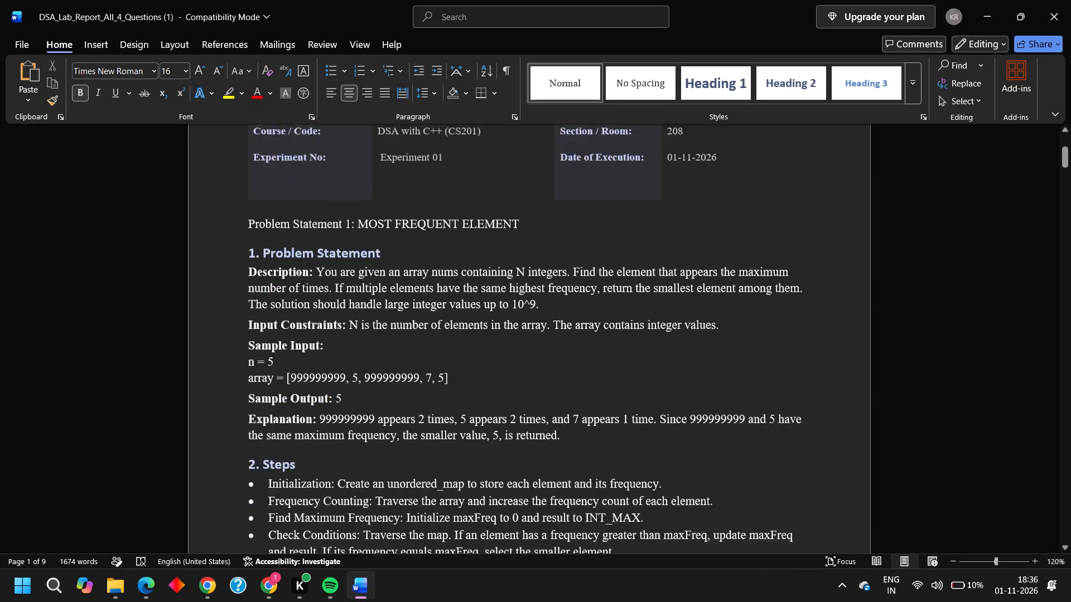
pyautogui.scroll(-3, 776, 507)
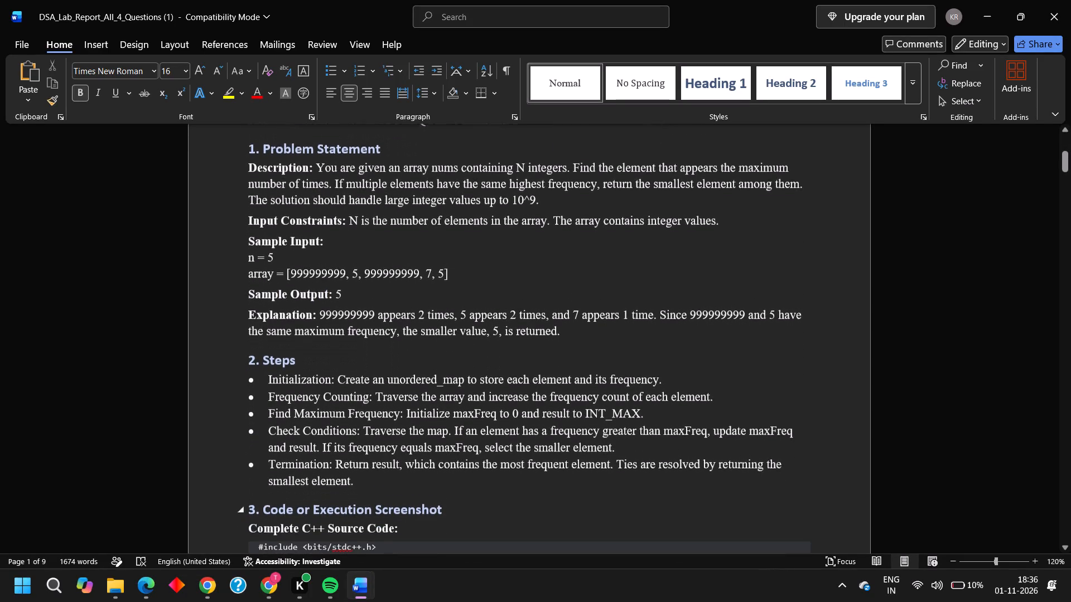
pyautogui.scroll(-1, 776, 507)
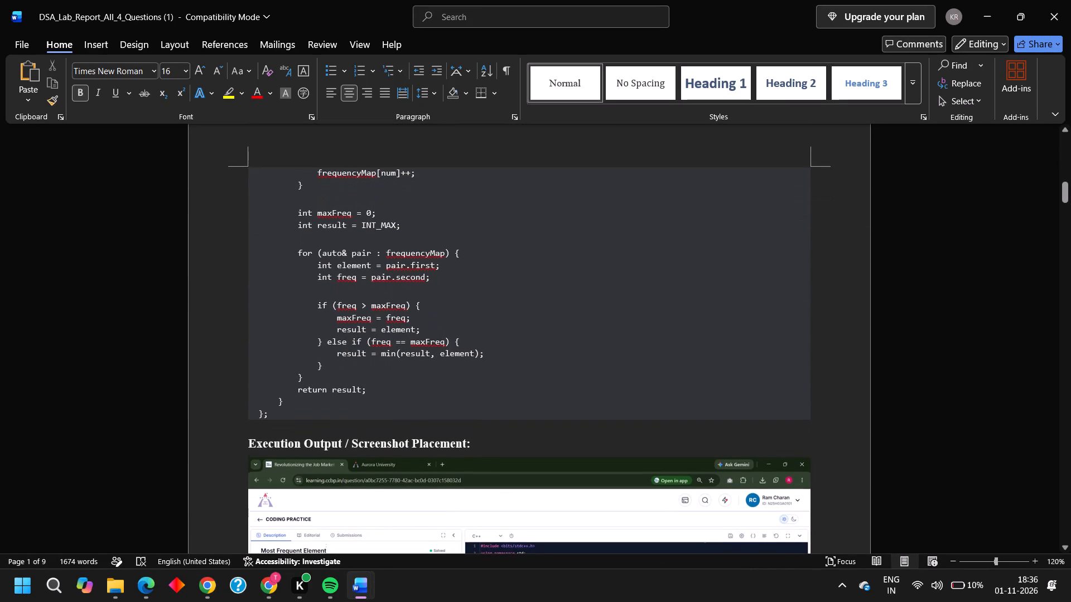
pyautogui.scroll(-2, 776, 507)
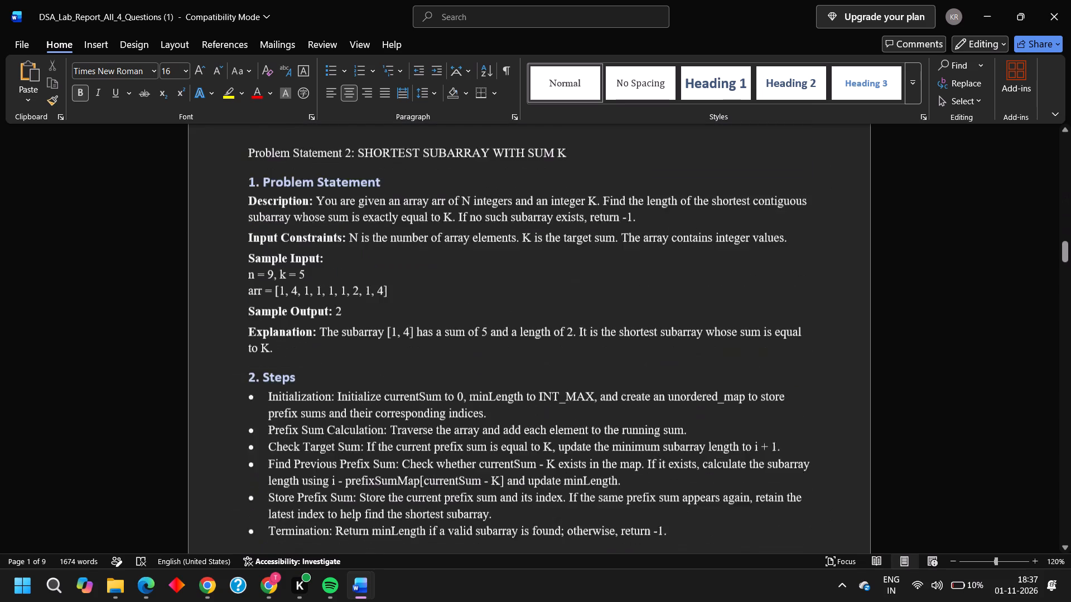
pyautogui.scroll(-1, 776, 507)
pyautogui.scroll(1, 776, 507)
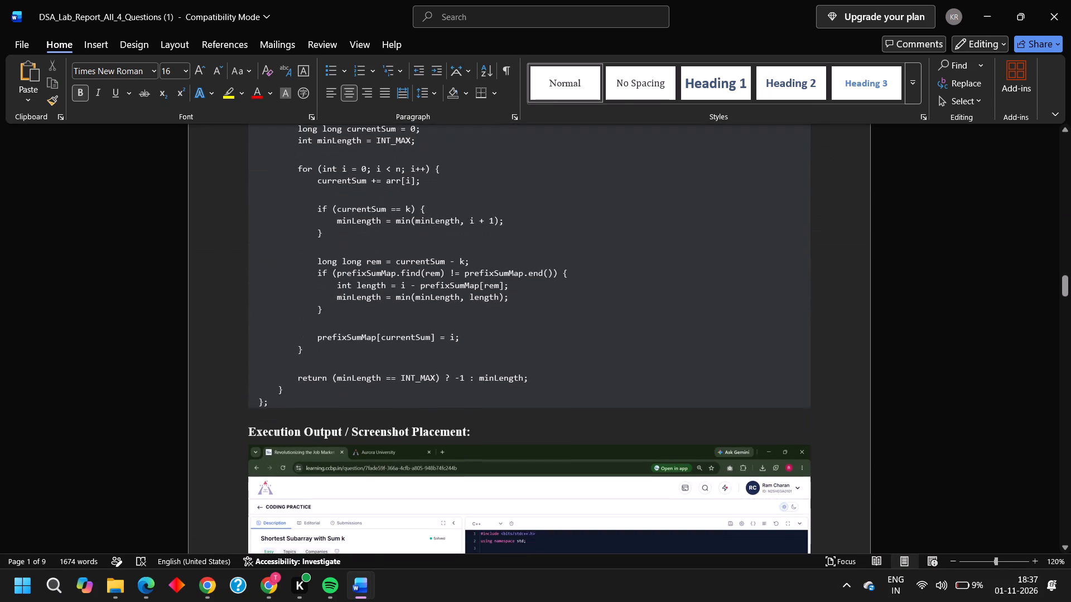
pyautogui.scroll(2, 776, 507)
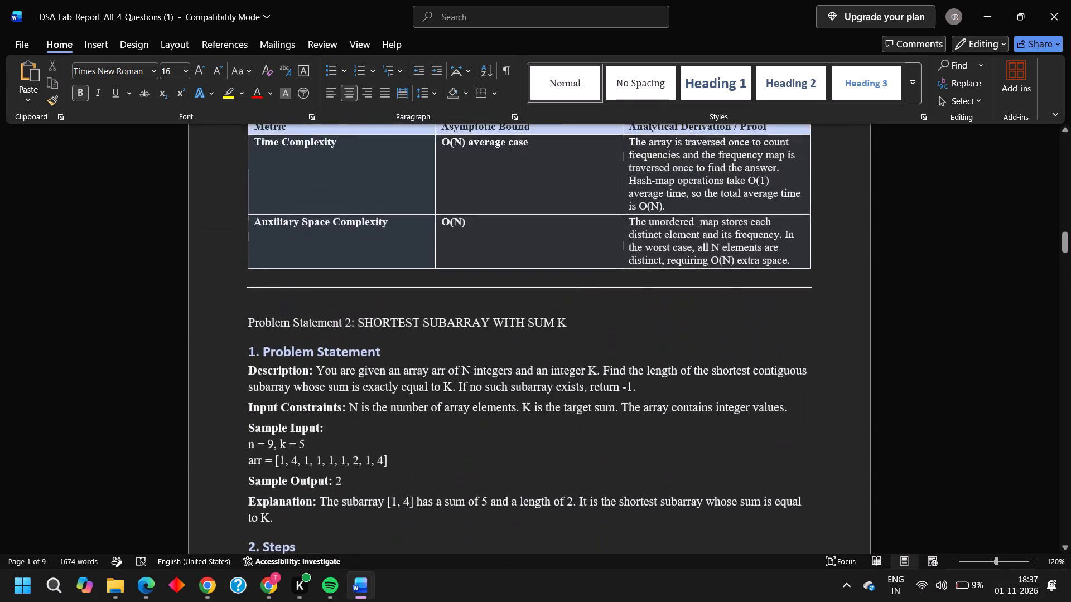
pyautogui.scroll(1, 776, 507)
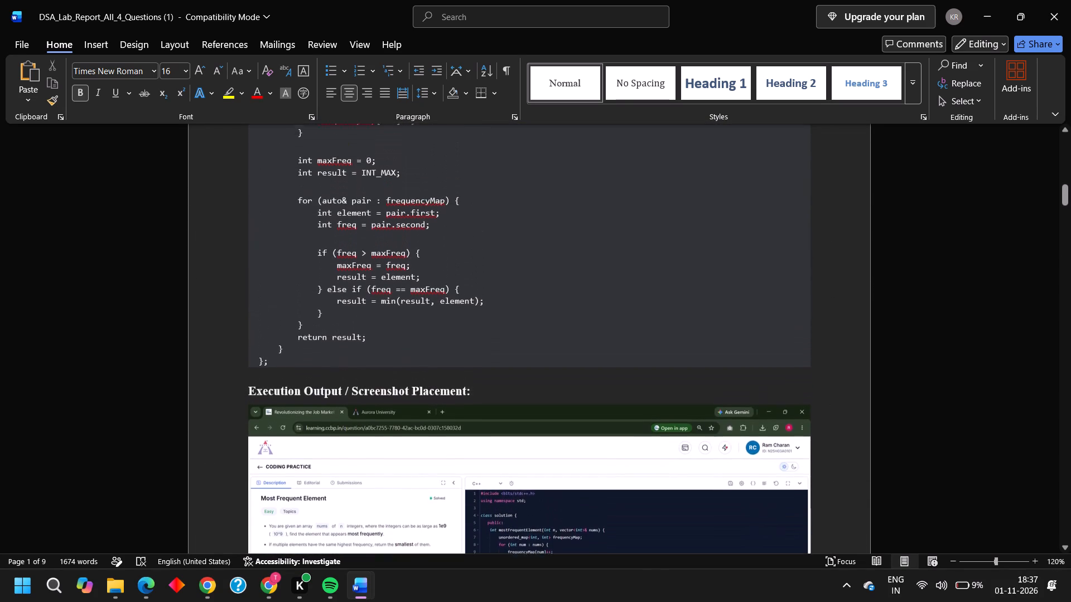
pyautogui.scroll(3, 776, 507)
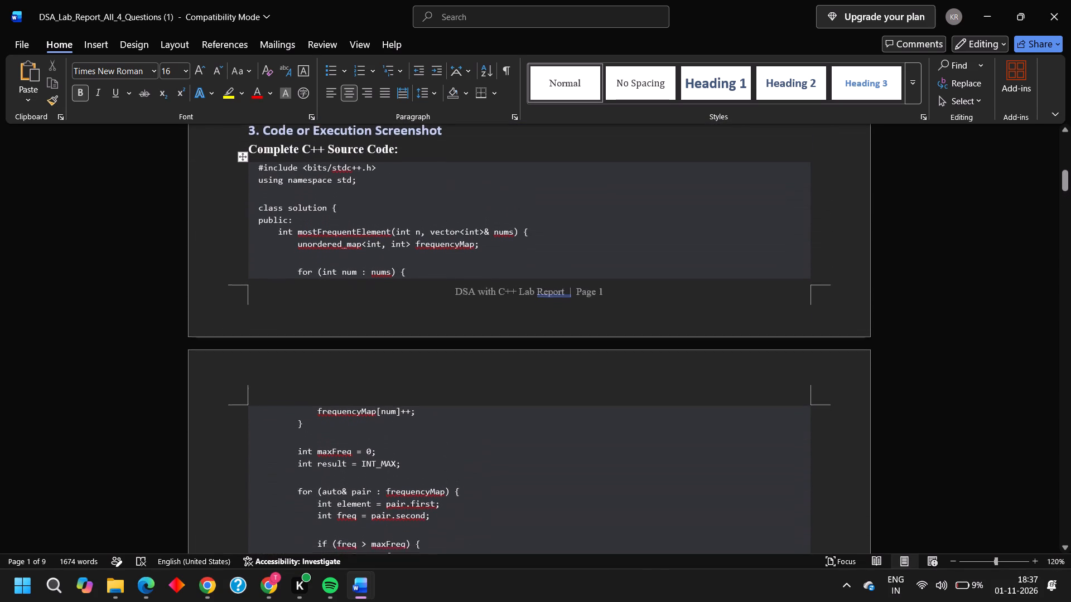
pyautogui.scroll(1, 776, 507)
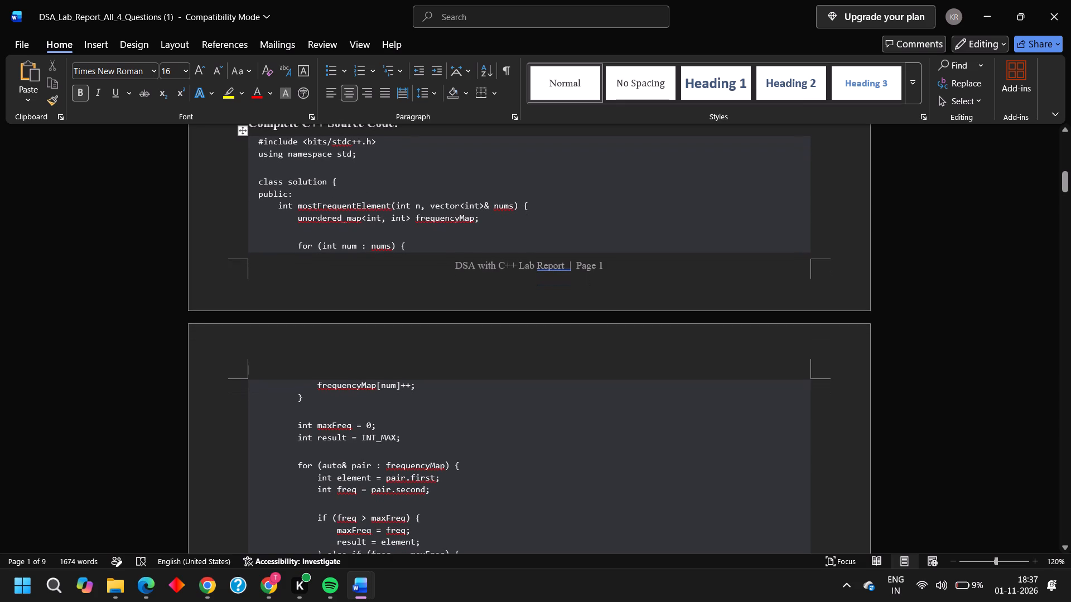
# Review the remaining report pages from Problem Statement 1's source code through Problem Statement 4's conclusion to the end of page 9.
pyautogui.scroll(-1, 776, 507)
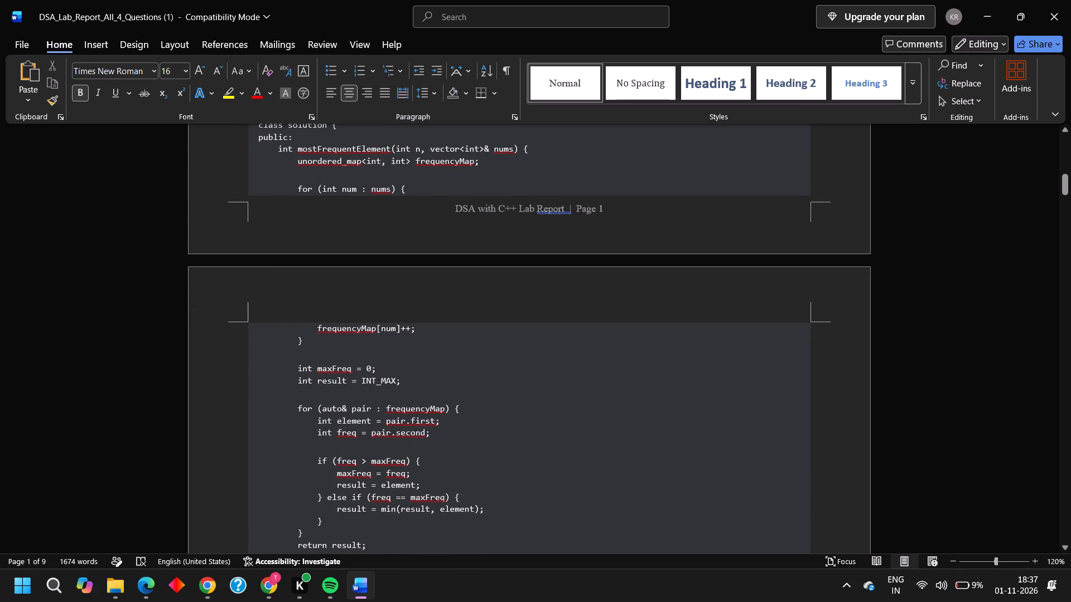
pyautogui.scroll(-1, 776, 507)
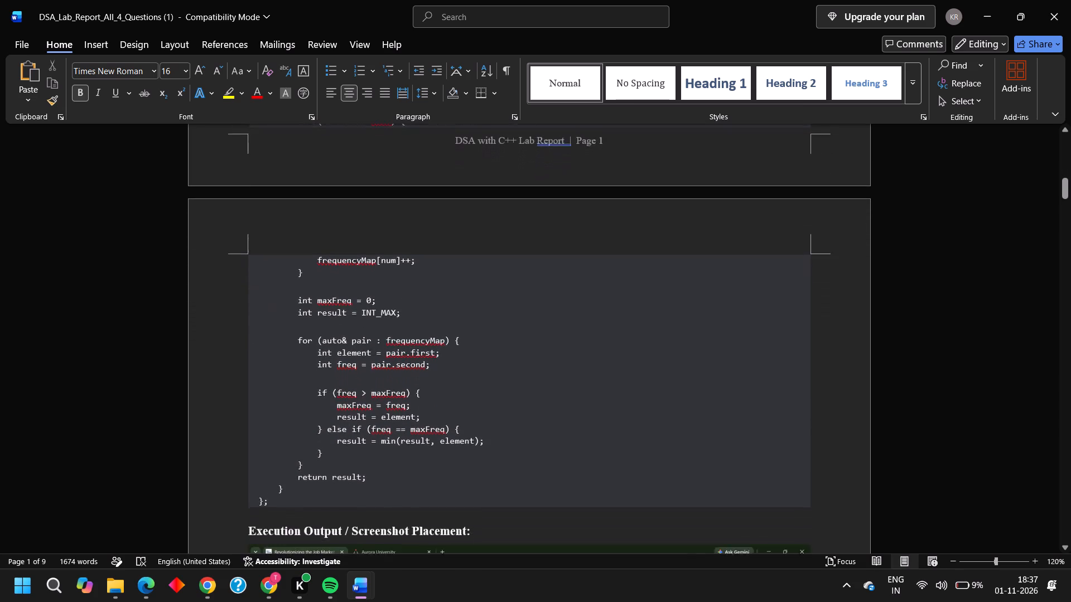
pyautogui.scroll(-2, 776, 507)
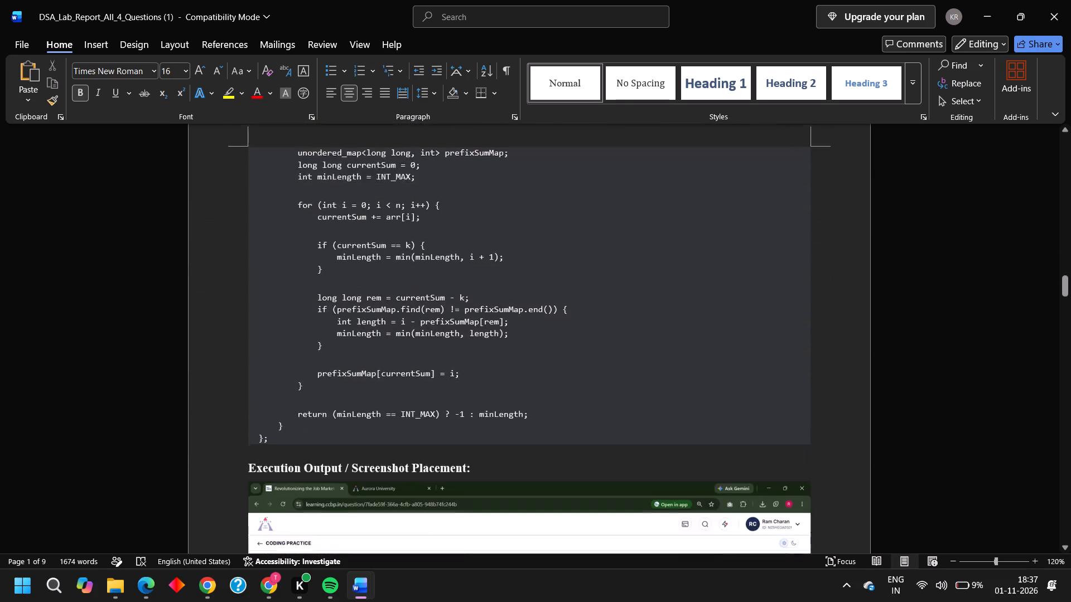
pyautogui.scroll(-2, 776, 507)
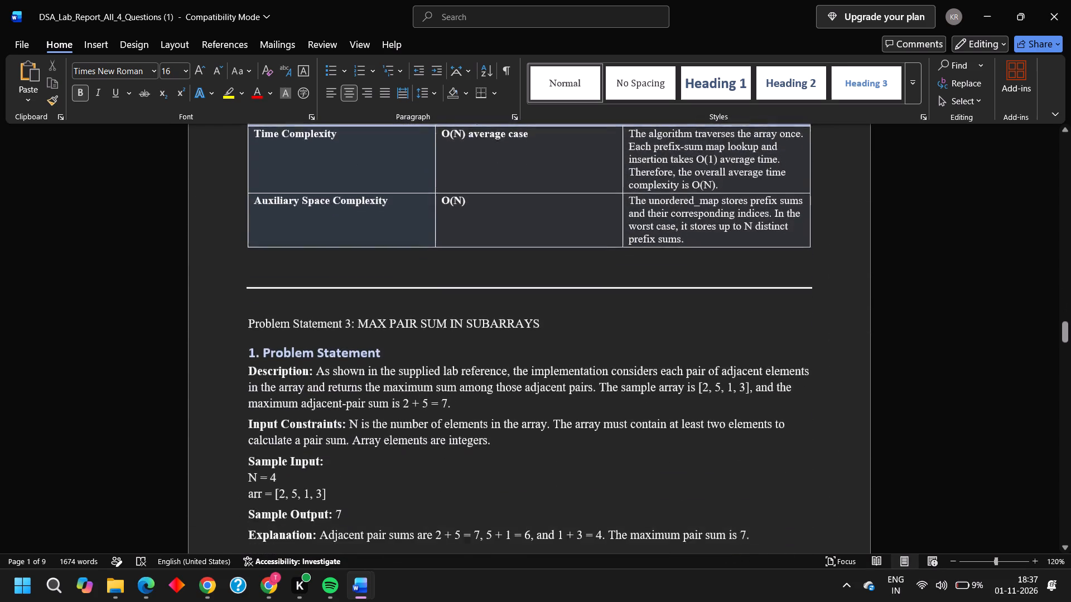
pyautogui.scroll(-1, 776, 507)
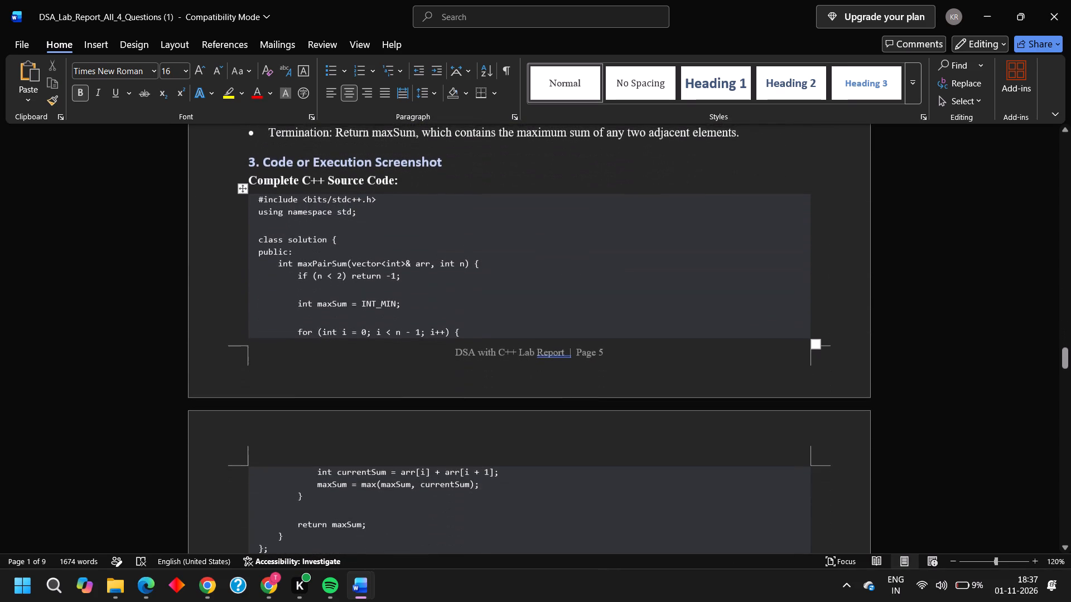
pyautogui.scroll(-1, 776, 507)
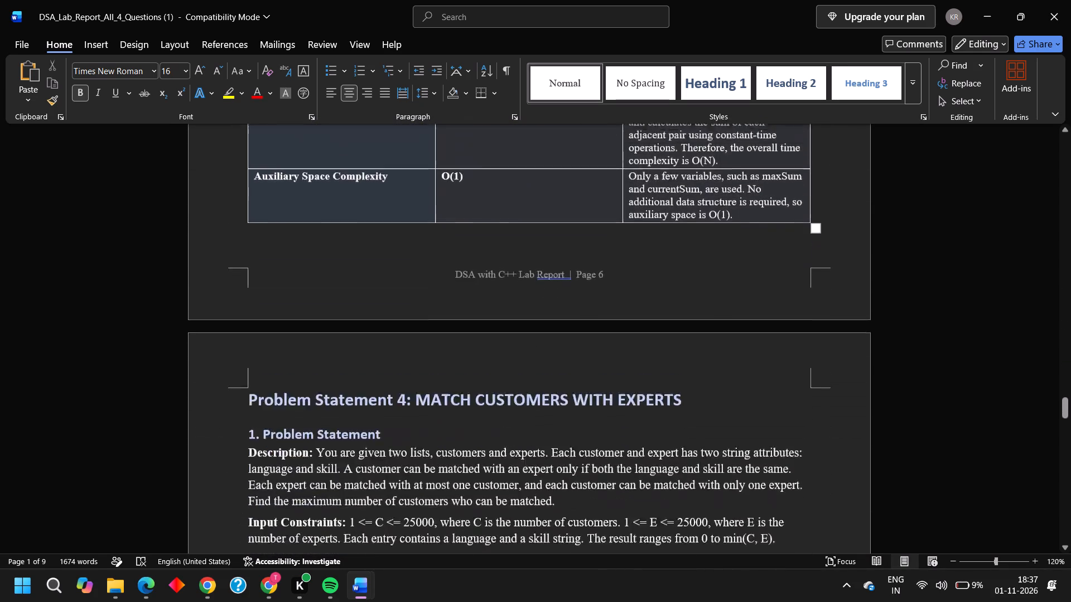
pyautogui.scroll(-2, 776, 507)
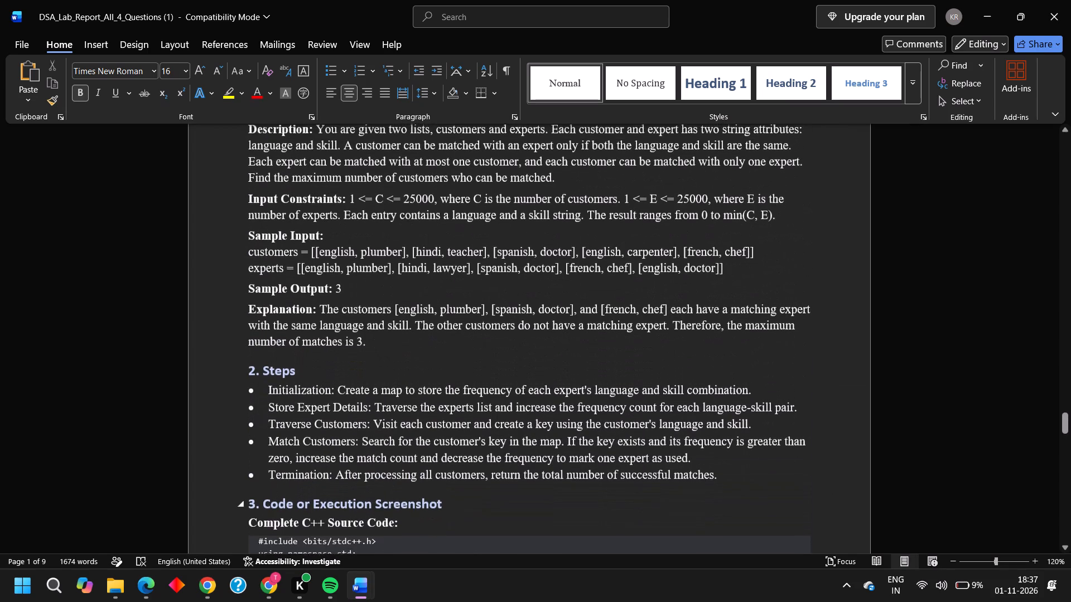
pyautogui.scroll(-1, 776, 507)
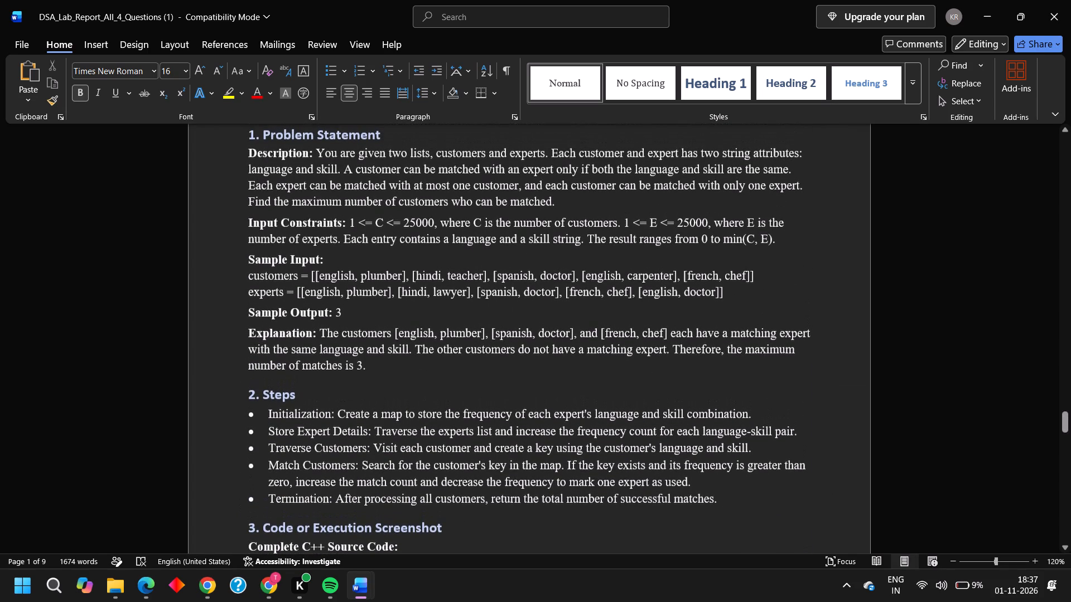
pyautogui.scroll(-1, 776, 507)
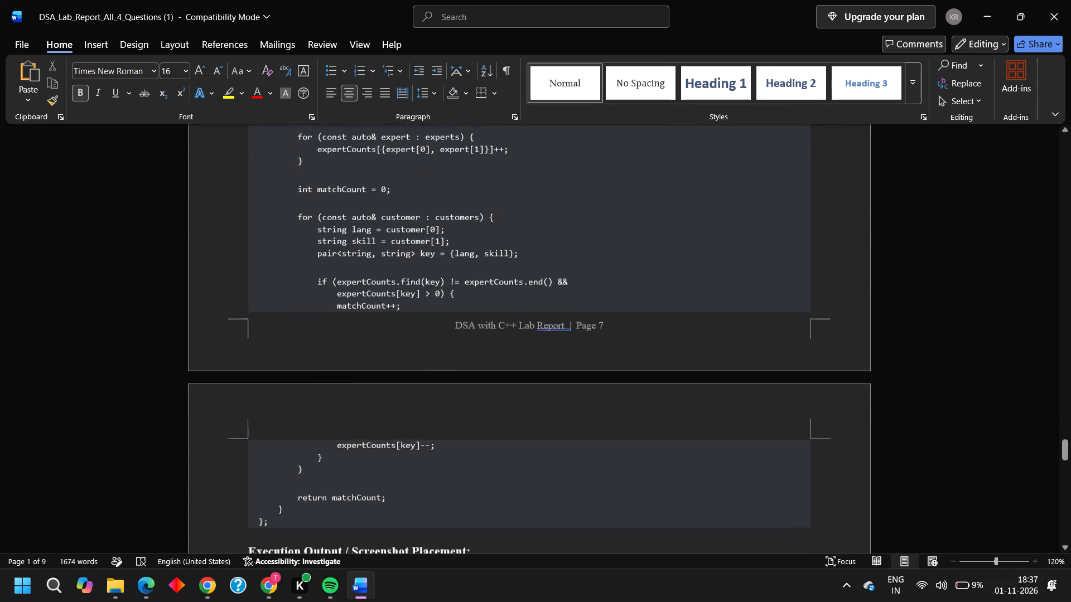
pyautogui.scroll(-2, 776, 507)
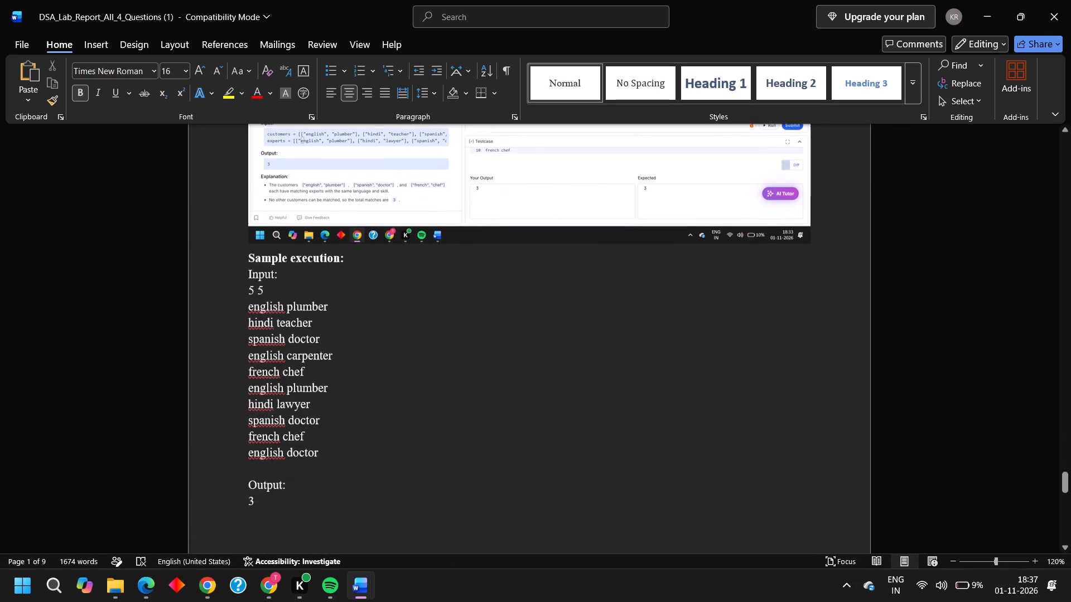
pyautogui.scroll(-2, 776, 507)
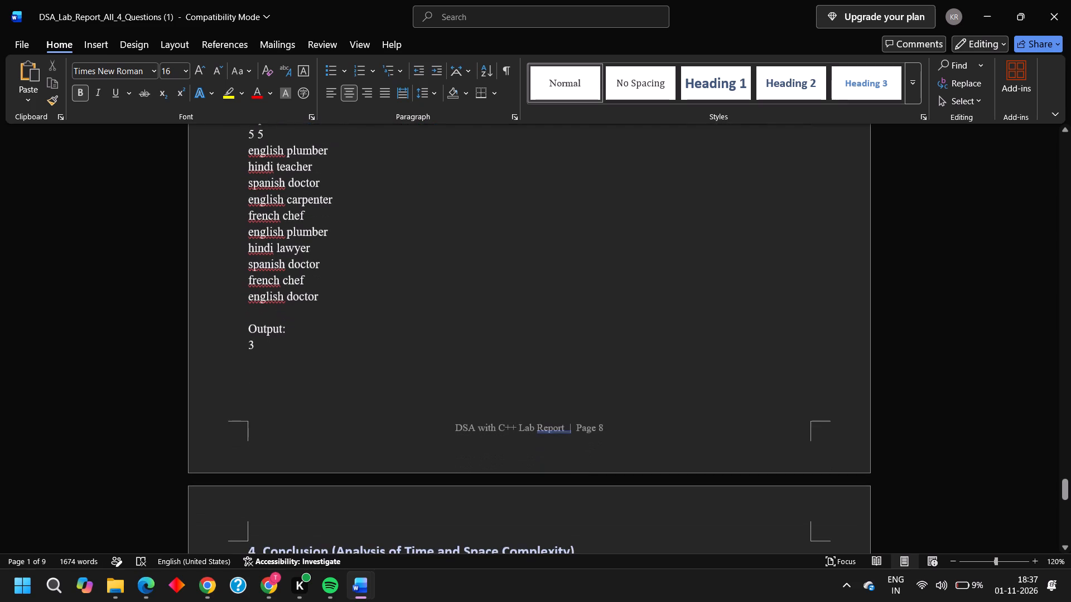
pyautogui.scroll(-2, 776, 507)
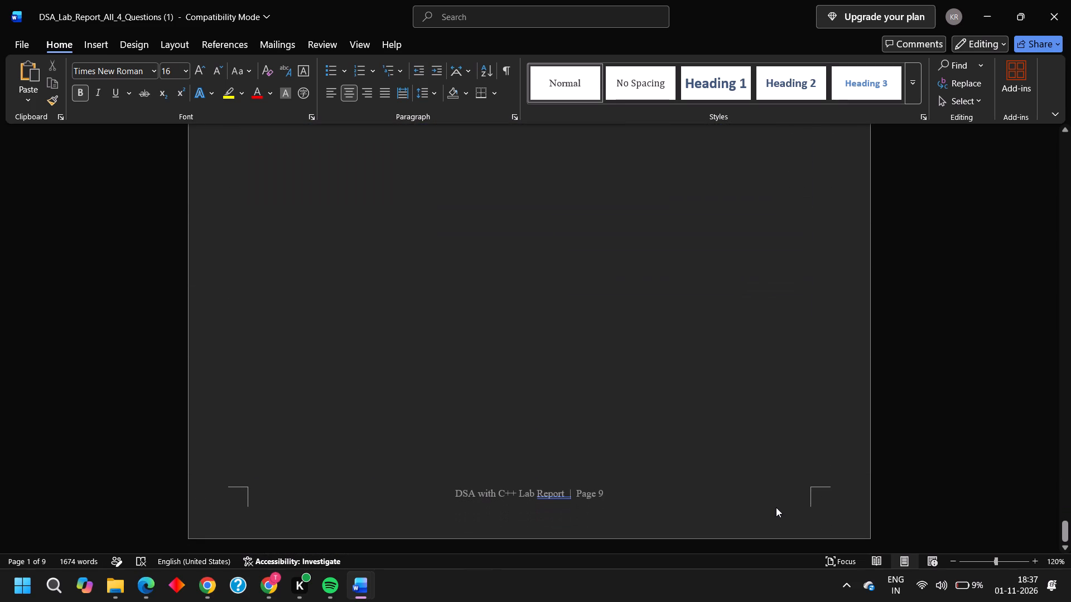
pyautogui.scroll(-1, 776, 507)
# Switch to Edge, maximize its window, and check the published "DSA LR1 6137" PDF from the title page to the final conclusion table.
pyautogui.click(154, 540)
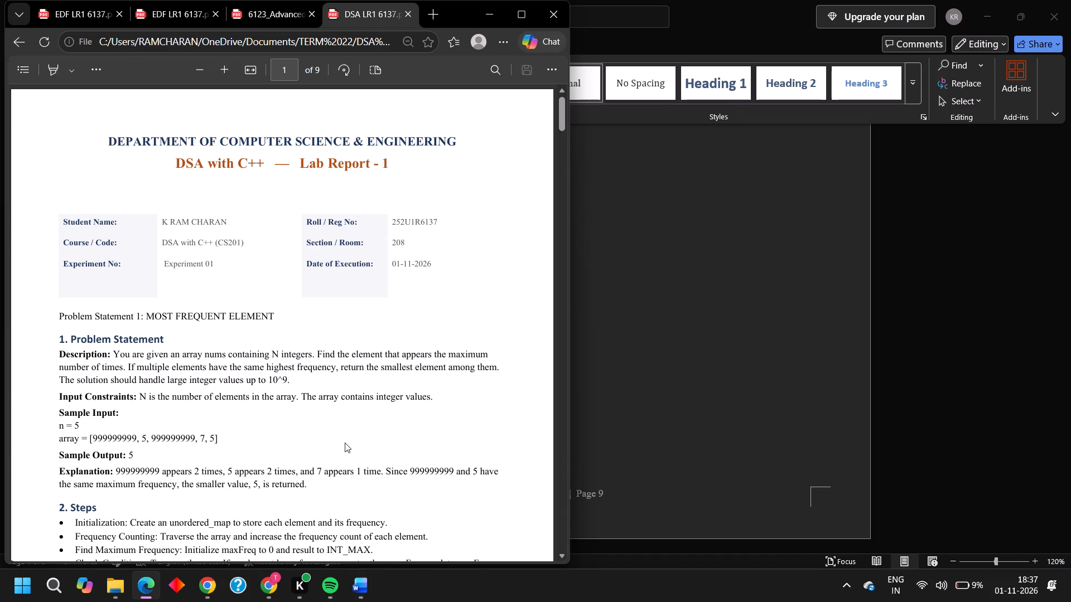
pyautogui.scroll(1, 345, 443)
pyautogui.scroll(-1, 345, 443)
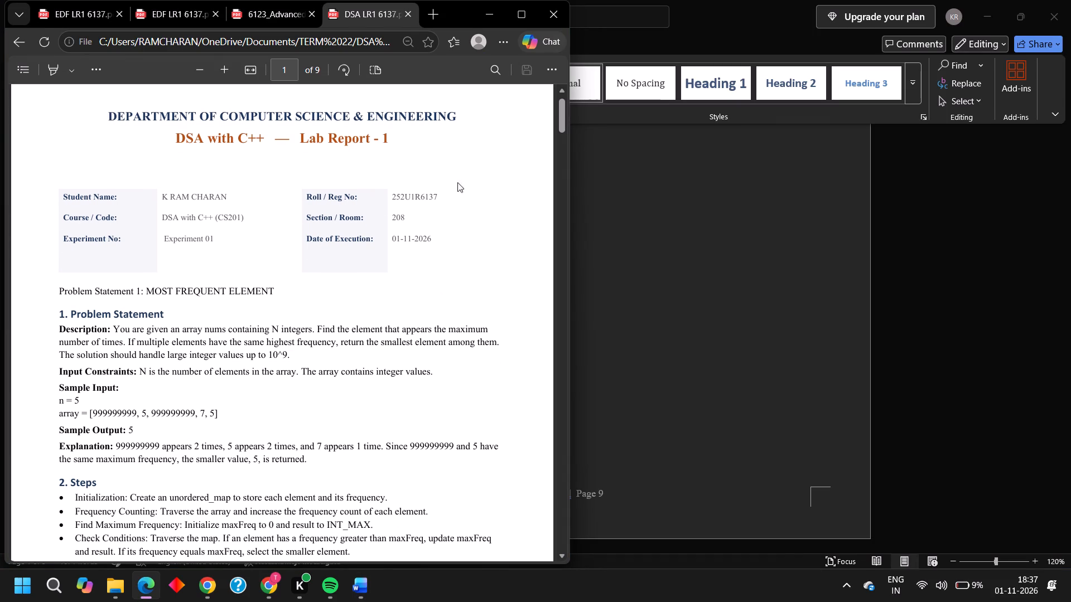
pyautogui.click(516, 18)
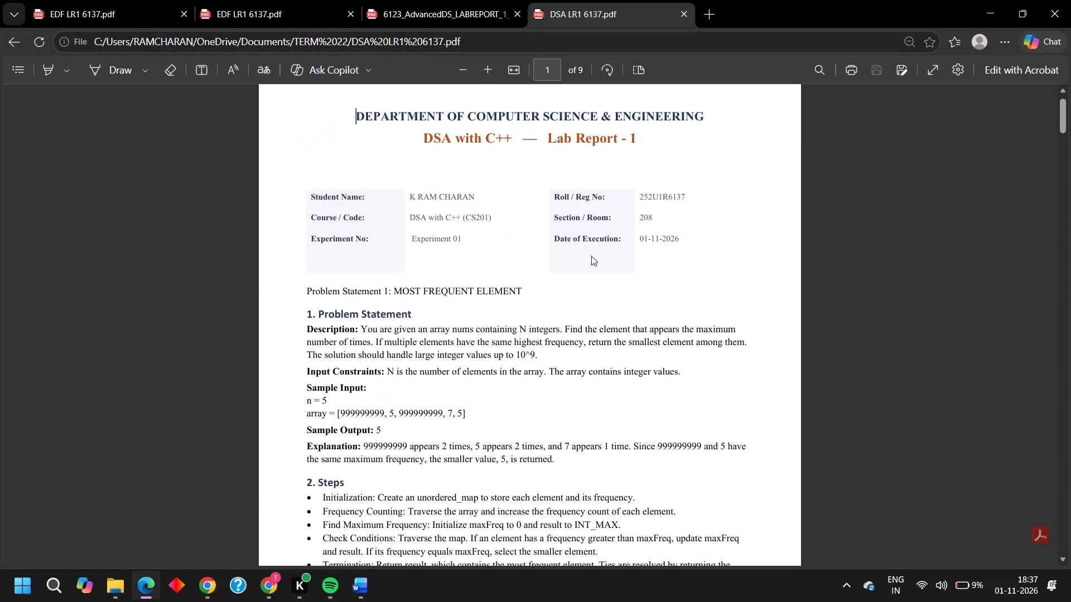
pyautogui.scroll(1, 591, 256)
pyautogui.scroll(-3, 591, 256)
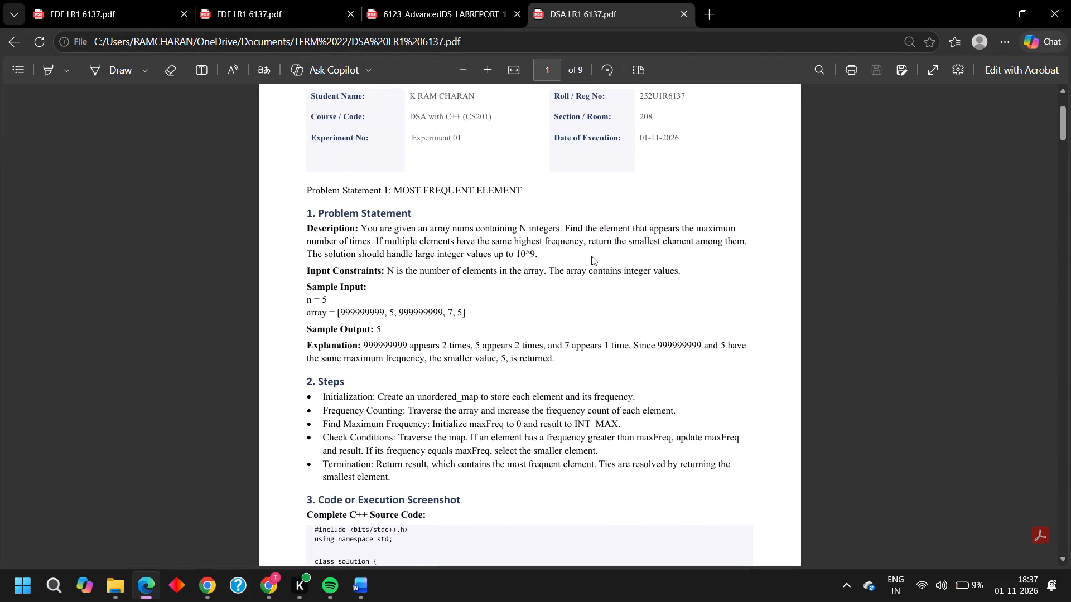
pyautogui.scroll(-5, 591, 256)
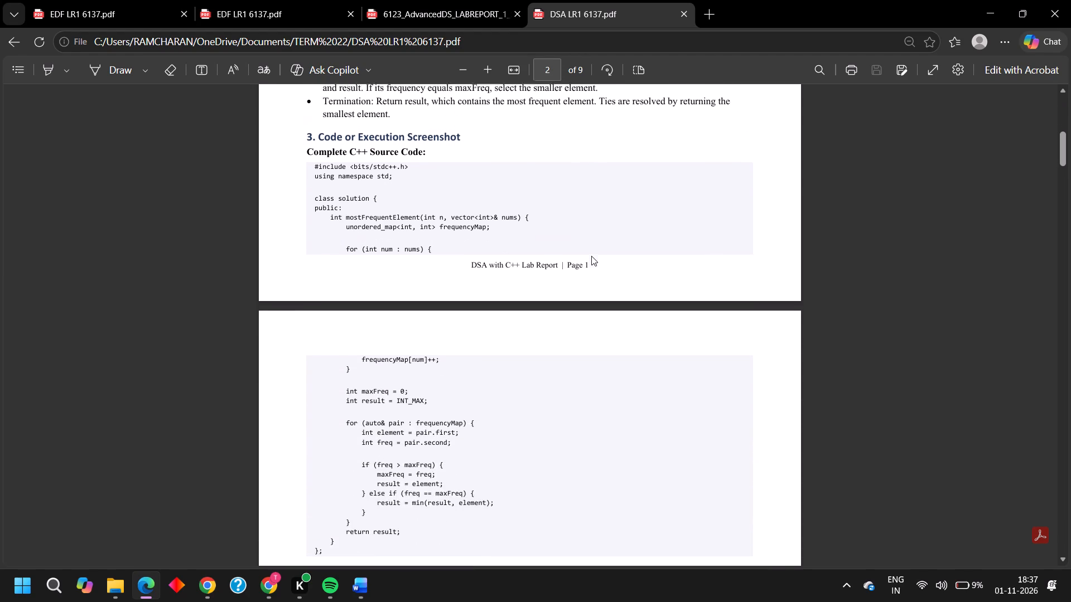
pyautogui.scroll(-4, 591, 256)
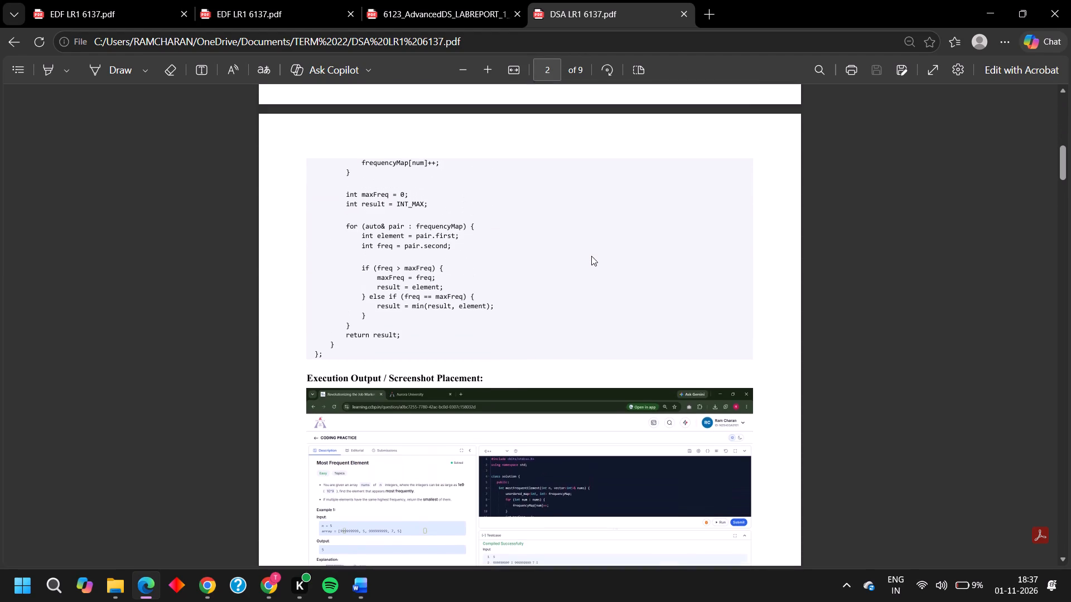
pyautogui.scroll(-6, 591, 256)
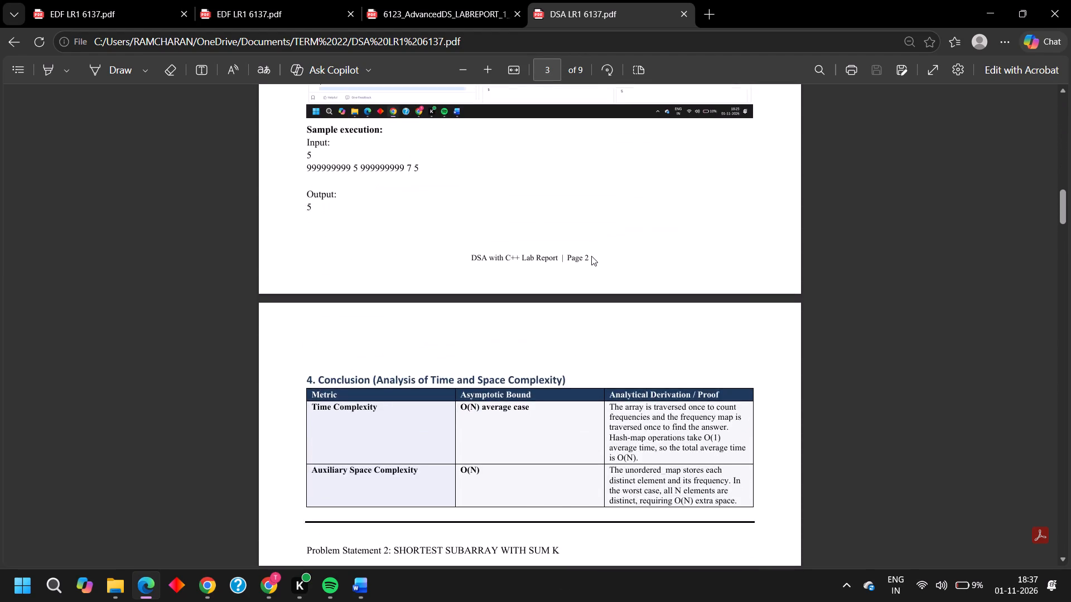
pyautogui.scroll(-13, 591, 256)
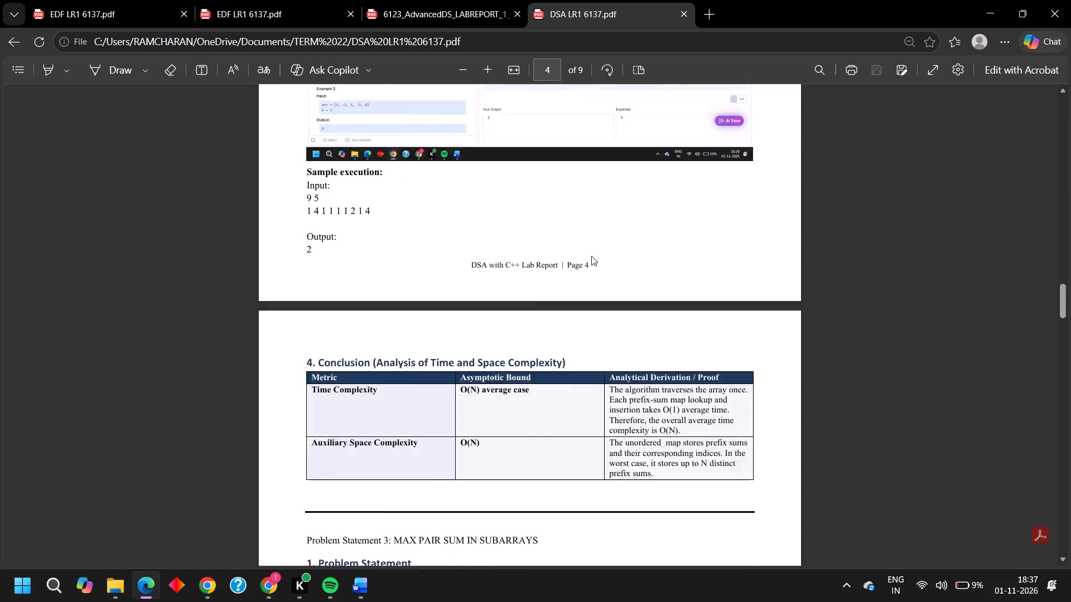
pyautogui.scroll(-9, 591, 256)
pyautogui.scroll(3, 591, 256)
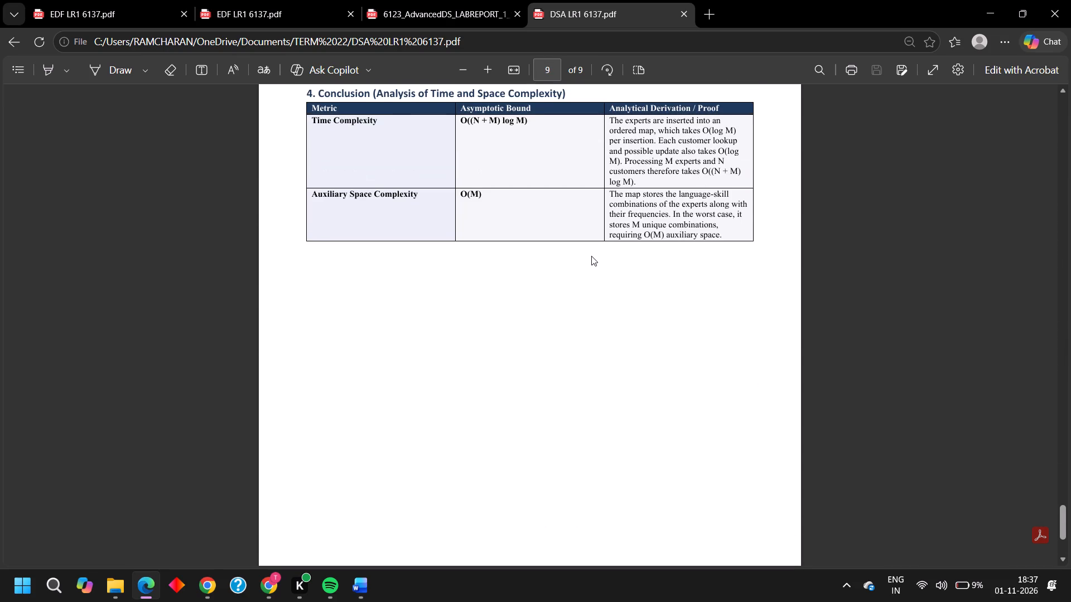
pyautogui.scroll(1, 591, 256)
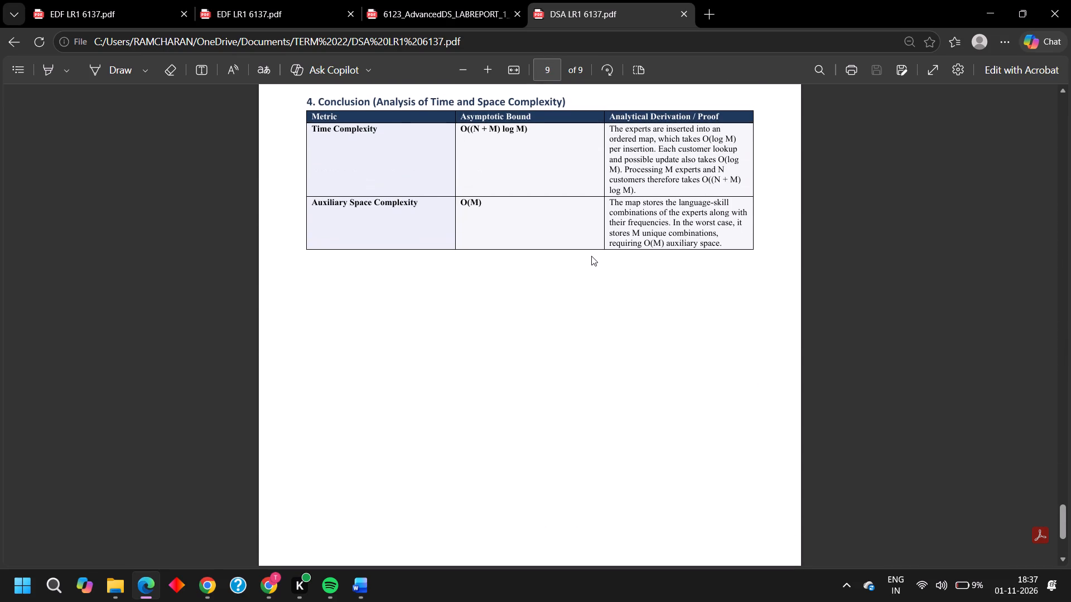
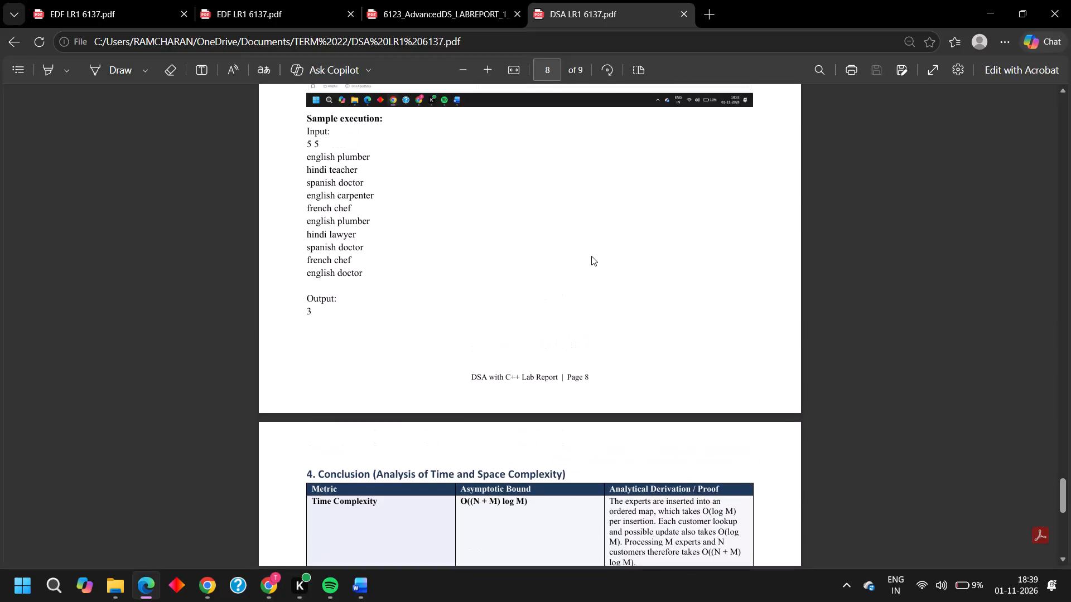
# Check the published PDF's final conclusion and Problem Statement 4's sample execution again, and go back through the pages to the title page.
pyautogui.scroll(-8, 591, 256)
pyautogui.scroll(7, 591, 256)
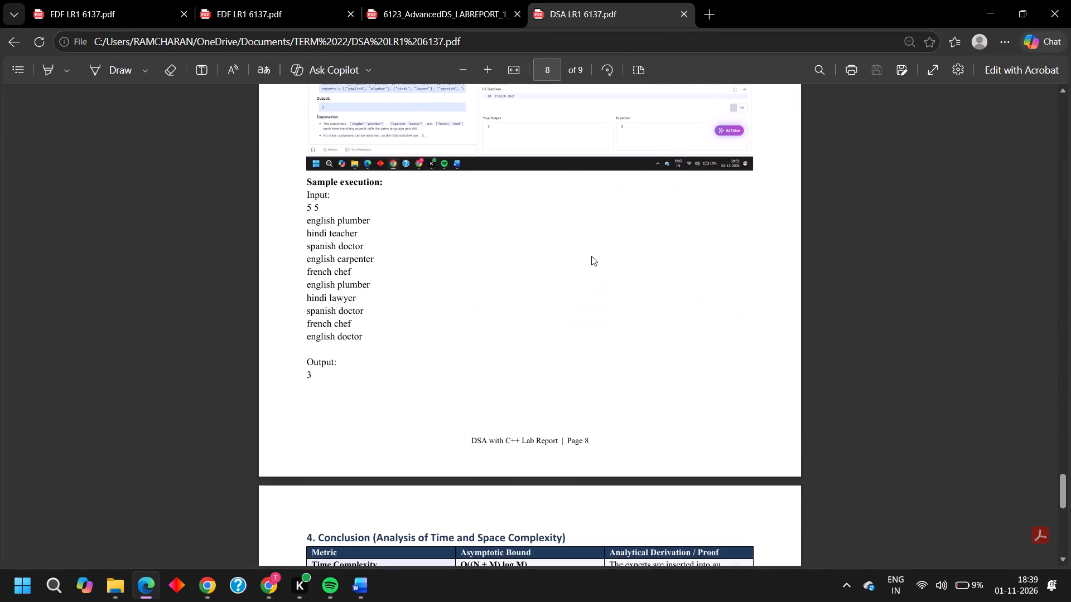
pyautogui.scroll(20, 591, 256)
pyautogui.scroll(8, 591, 256)
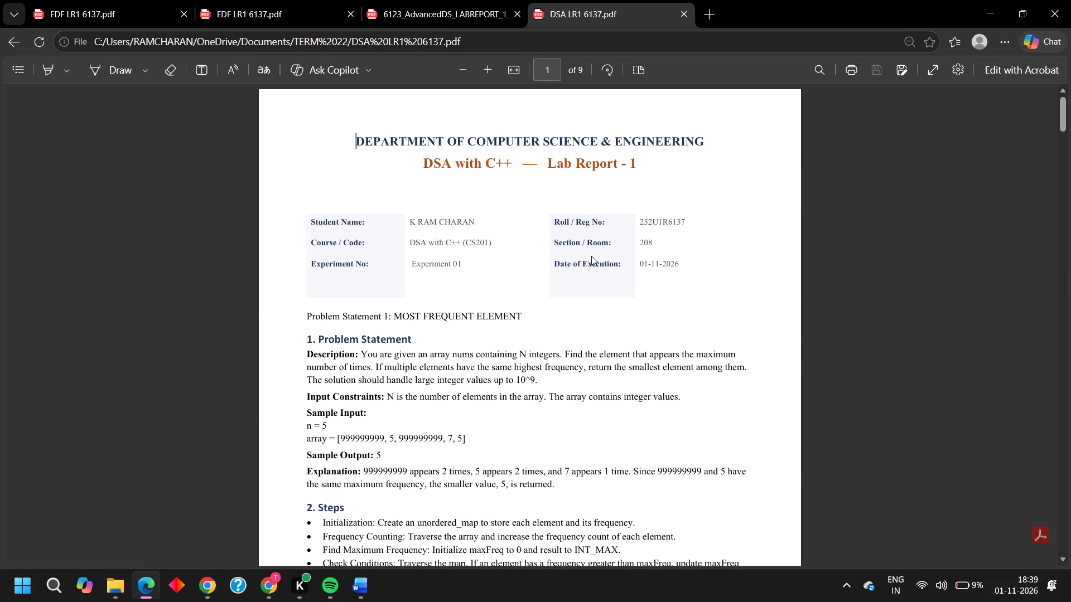
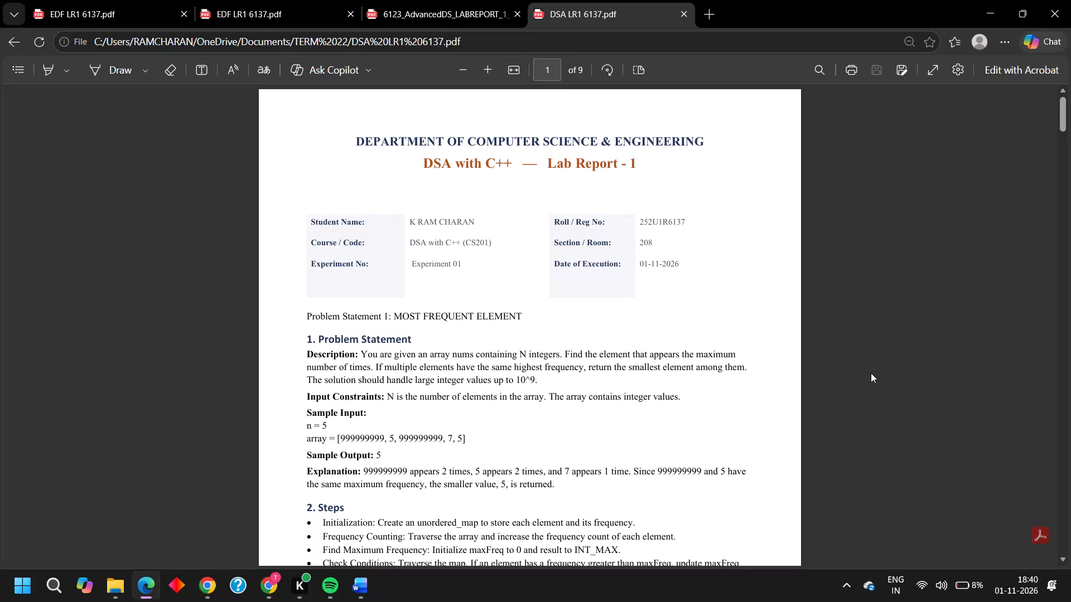
# Review the published DSA LR1 6137 PDF once more from the title page through all four problem statements to page 9.
pyautogui.scroll(-5, 647, 455)
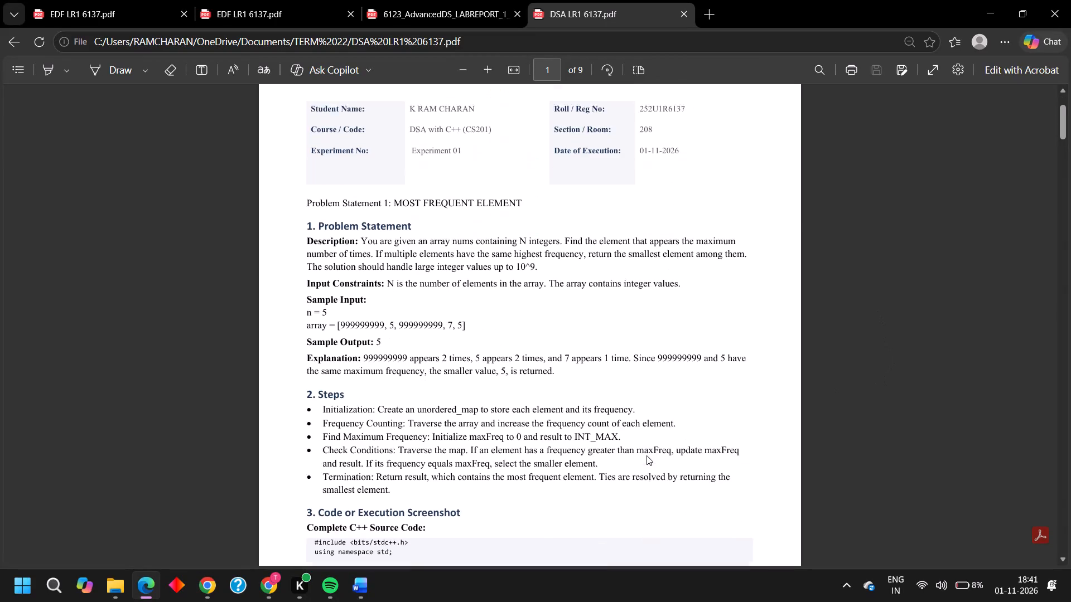
pyautogui.scroll(-9, 647, 455)
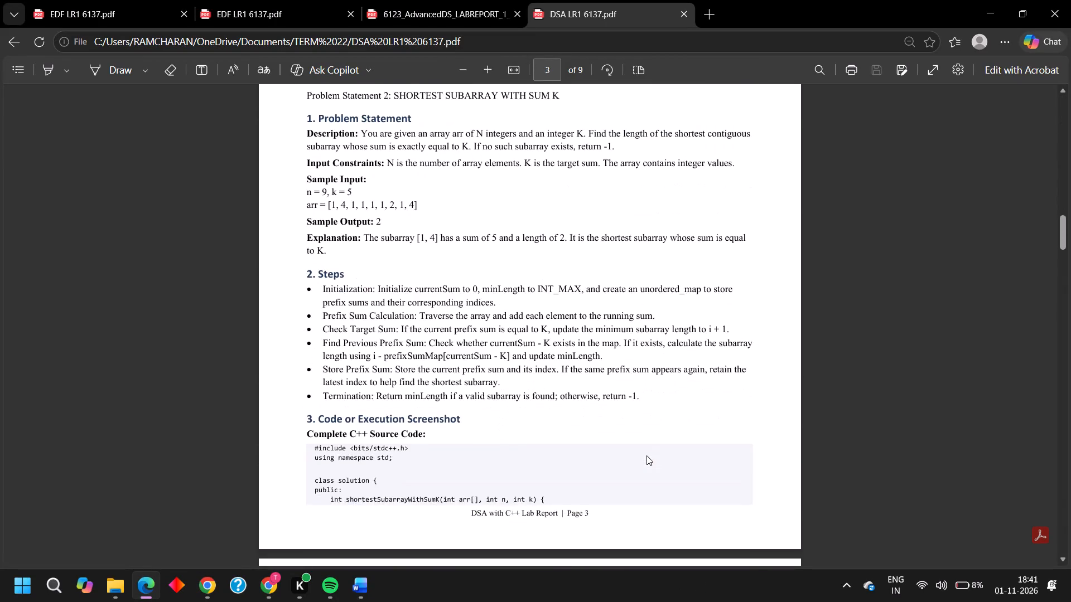
pyautogui.scroll(-12, 647, 455)
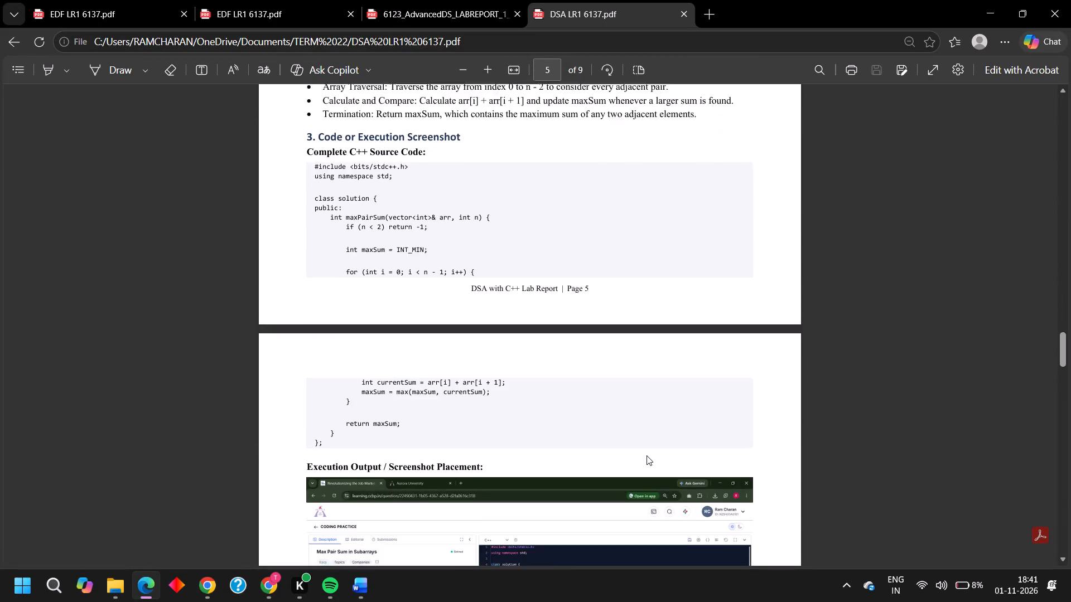
pyautogui.scroll(-10, 647, 455)
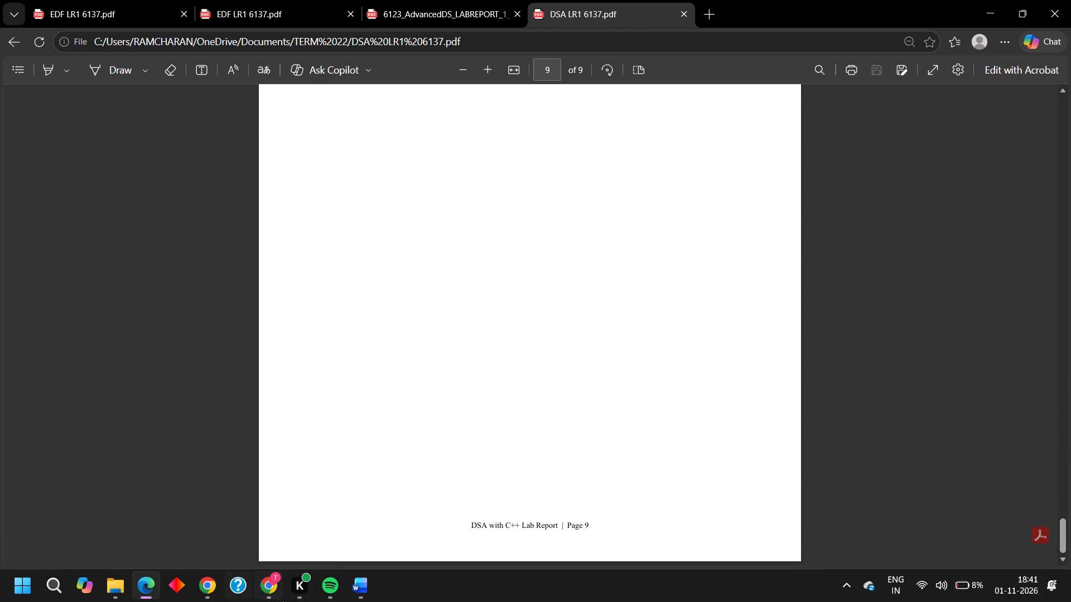
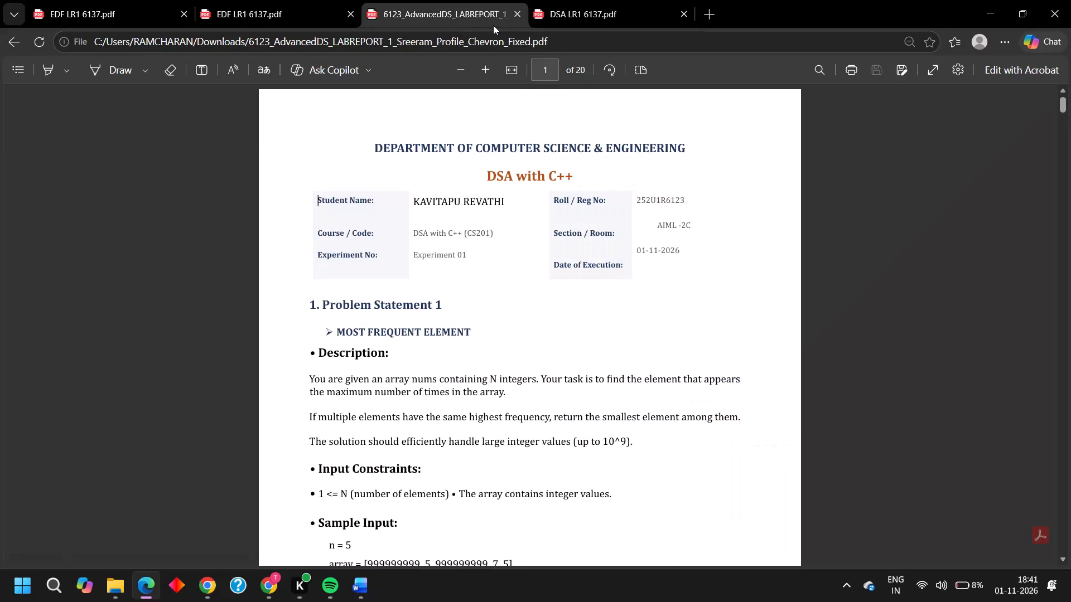
# Examine Problem Statement 1, Most Frequent Element, in the 6123 AdvancedDS lab report PDF, from its description to the sample output.
pyautogui.scroll(-4, 679, 250)
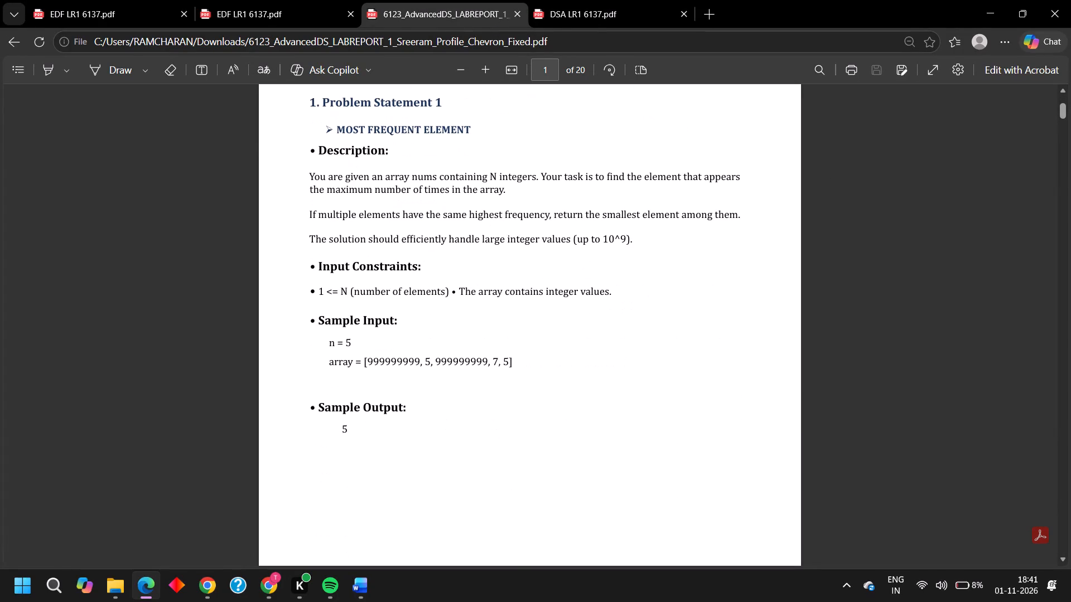
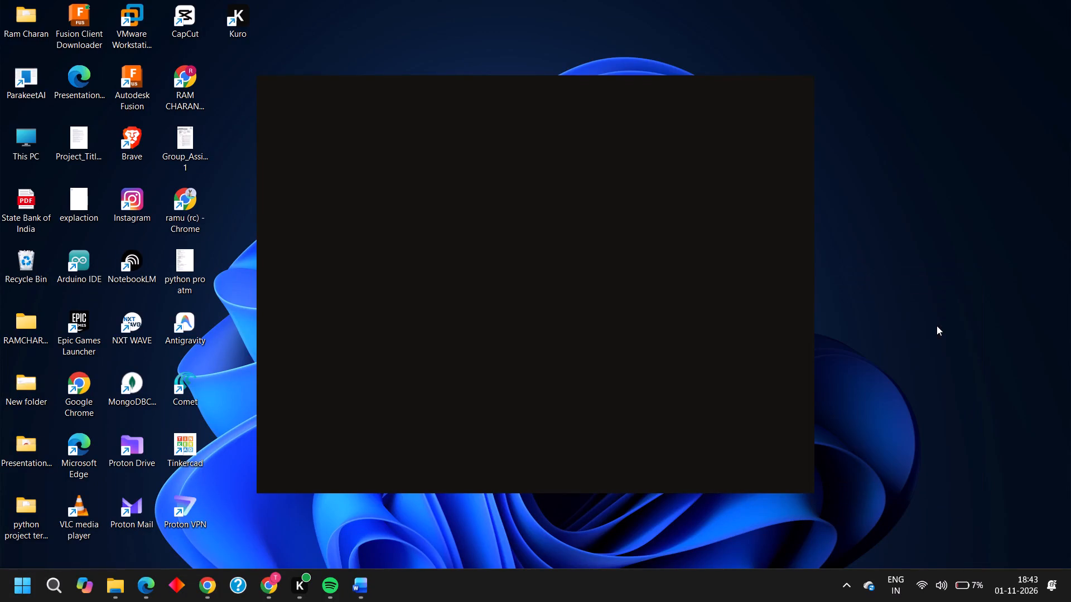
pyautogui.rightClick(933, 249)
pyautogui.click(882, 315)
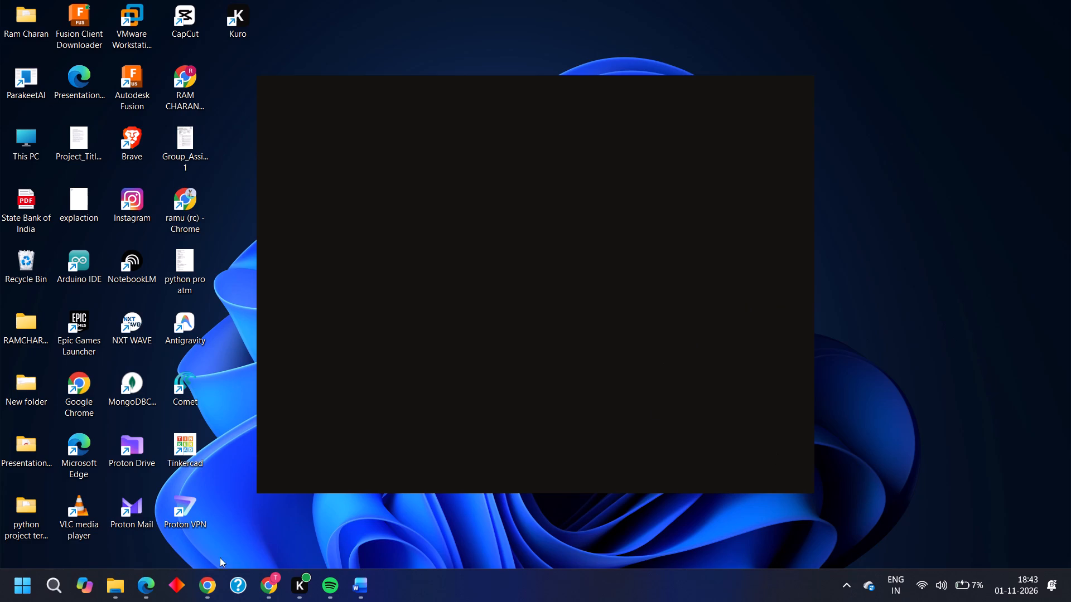
# Put the computer to sleep.
pyautogui.click(29, 581)
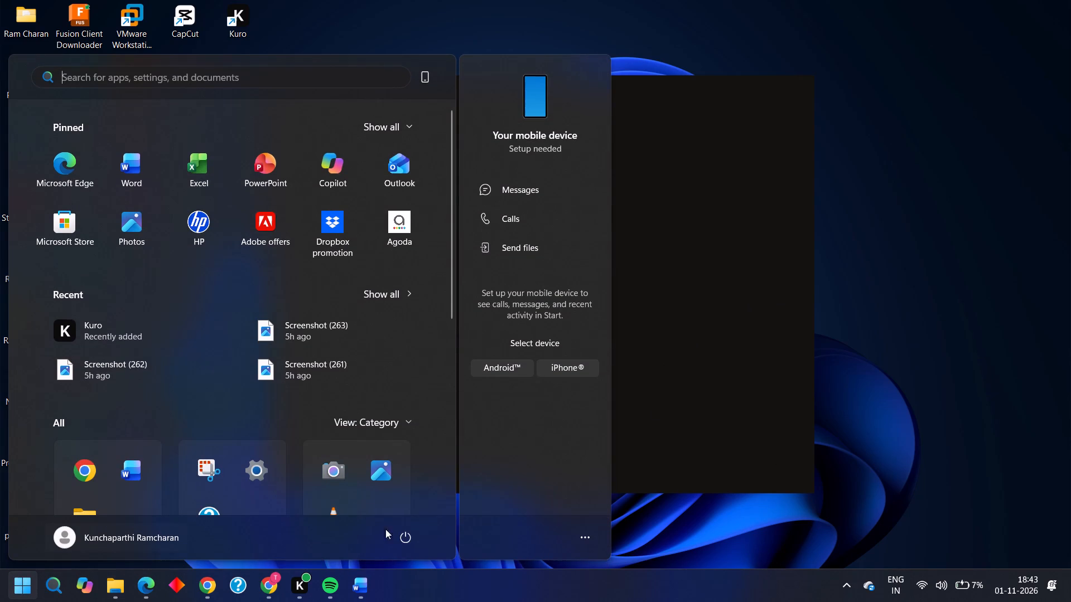
pyautogui.click(407, 536)
pyautogui.click(413, 460)
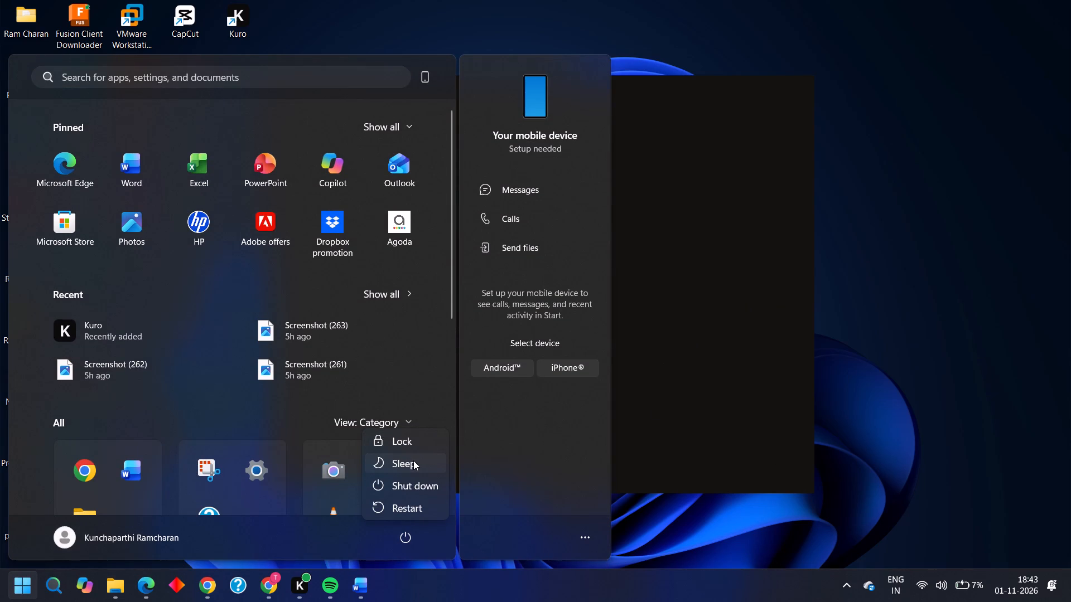